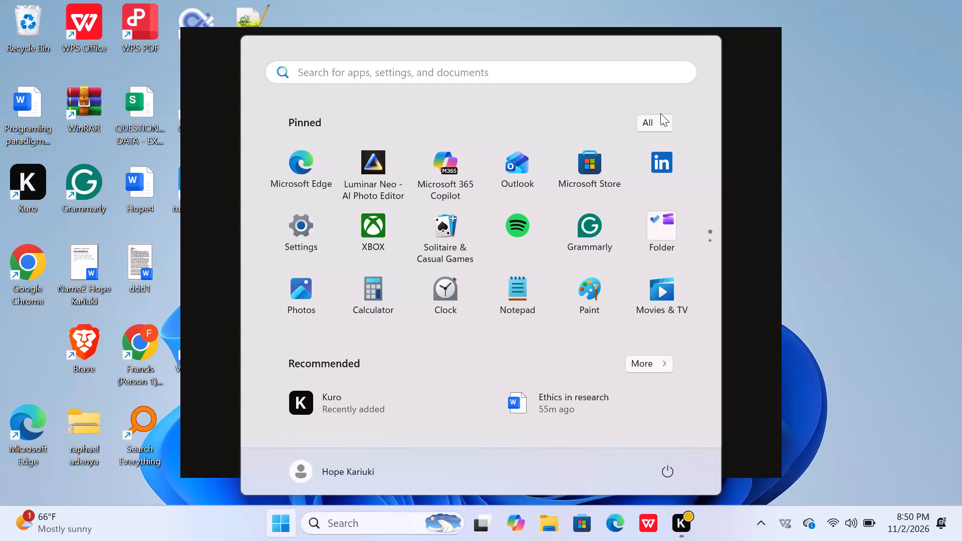
Find and launch Google Chrome with the Hope profile.
{"action": "left_click", "coordinate": [660, 114]}
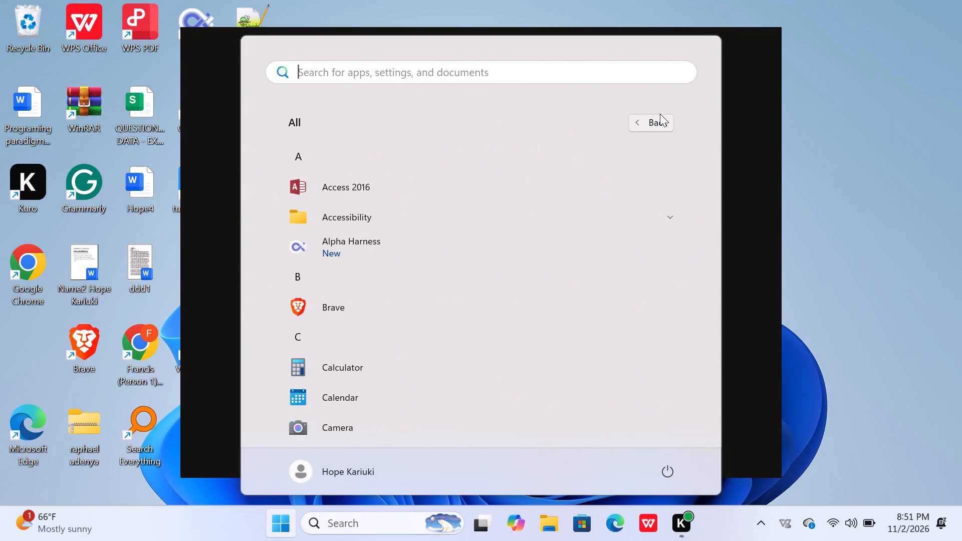
{"action": "left_click", "coordinate": [511, 69]}
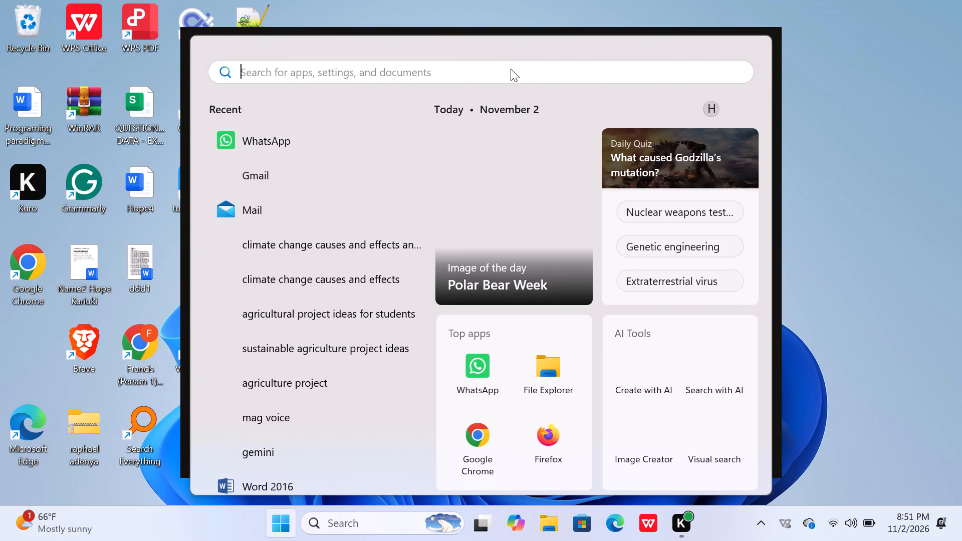
{"action": "key", "text": "g"}
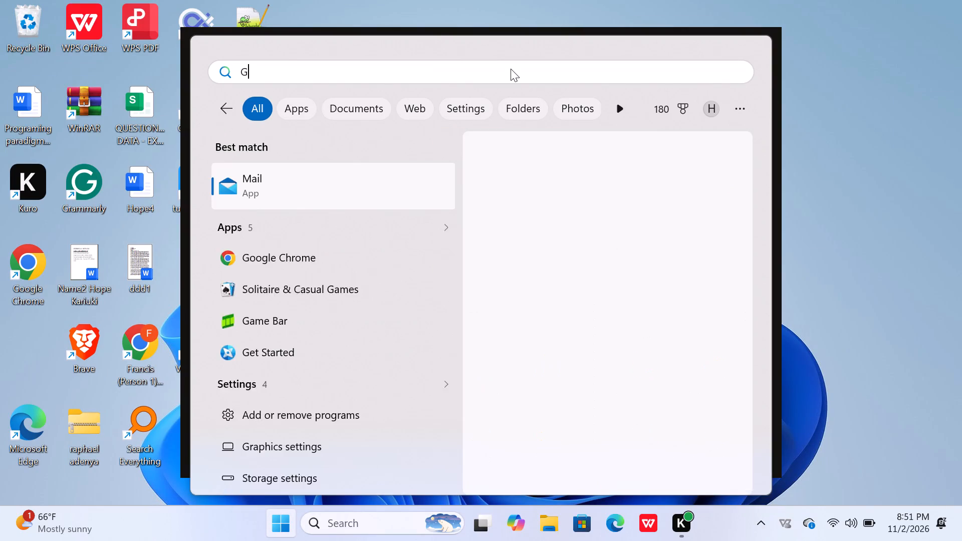
{"action": "key", "text": "0"}
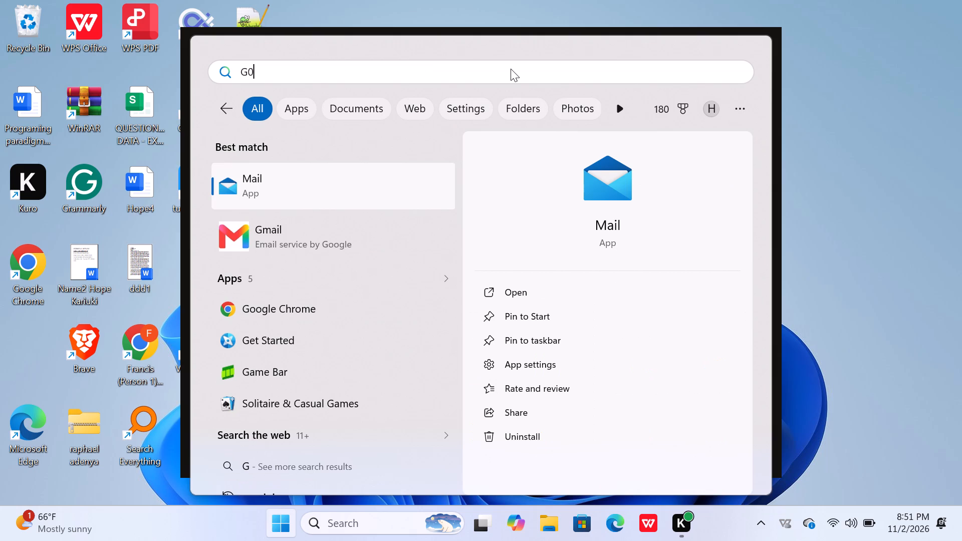
{"action": "left_click", "coordinate": [403, 179]}
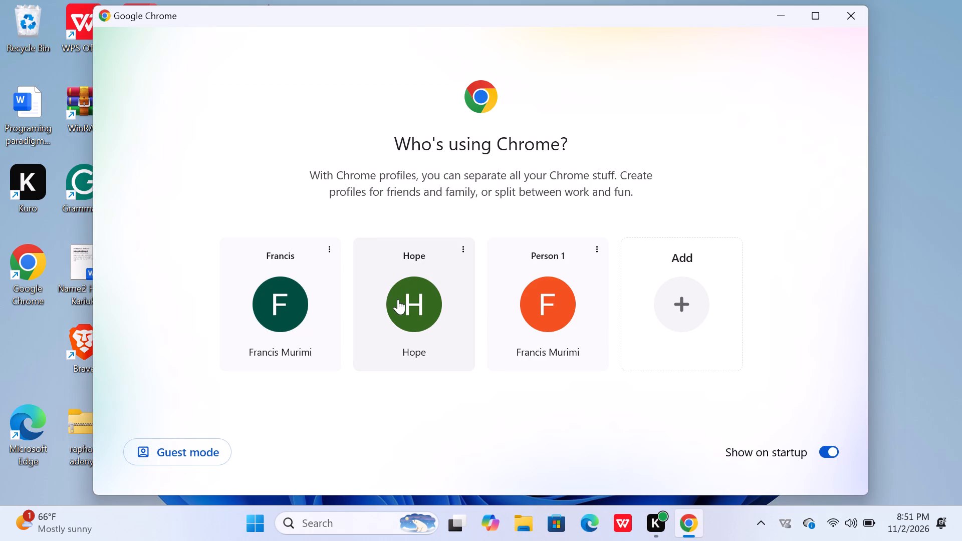
{"action": "left_click", "coordinate": [398, 299]}
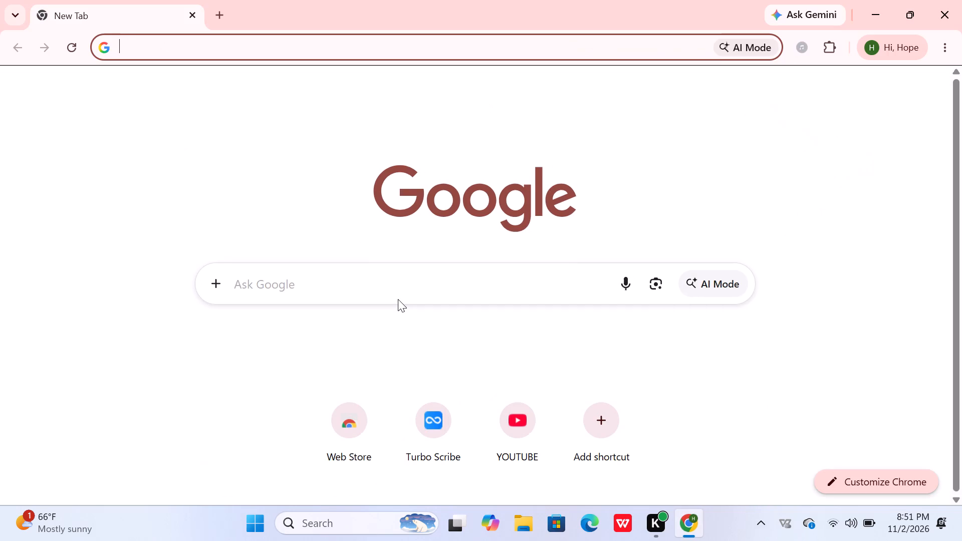
Search Google in AI Mode for "MEASUREMENT and evaluation in education".
{"action": "left_click", "coordinate": [356, 285]}
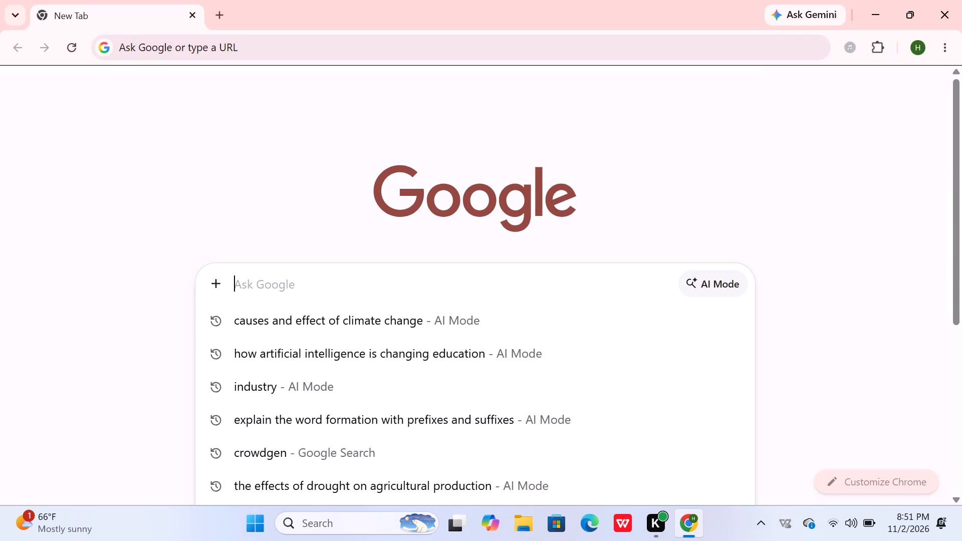
{"action": "left_click", "coordinate": [356, 285]}
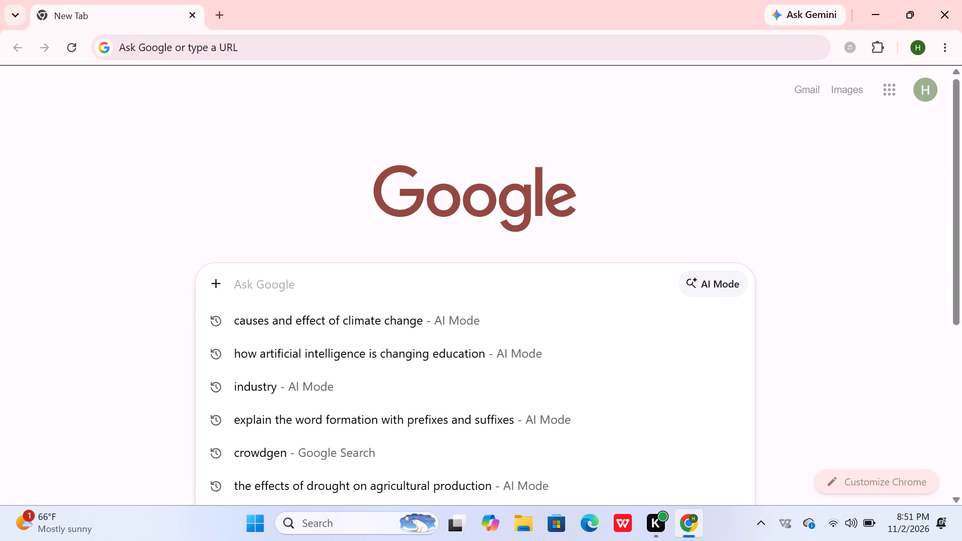
{"action": "type", "text": "MEAS"}
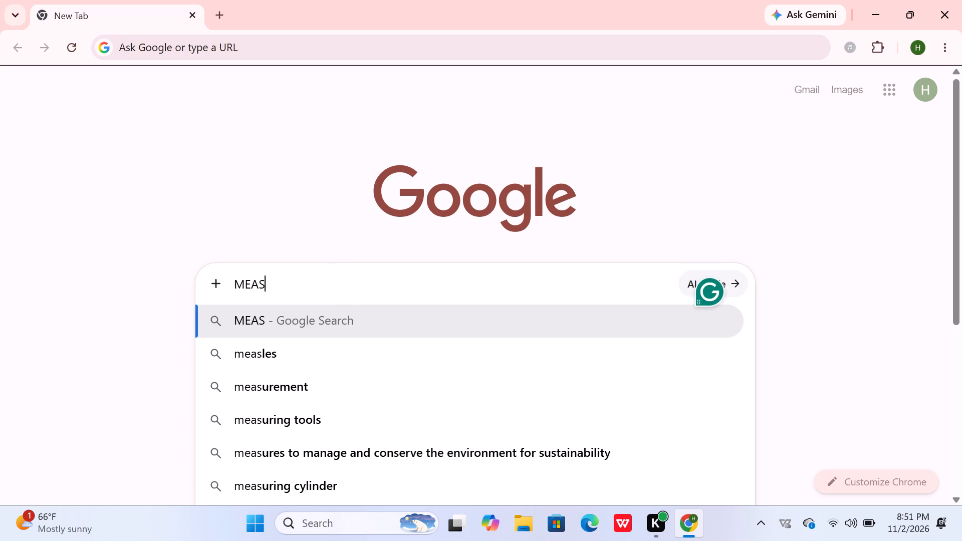
{"action": "type", "text": "UREME"}
{"action": "key", "text": "n"}
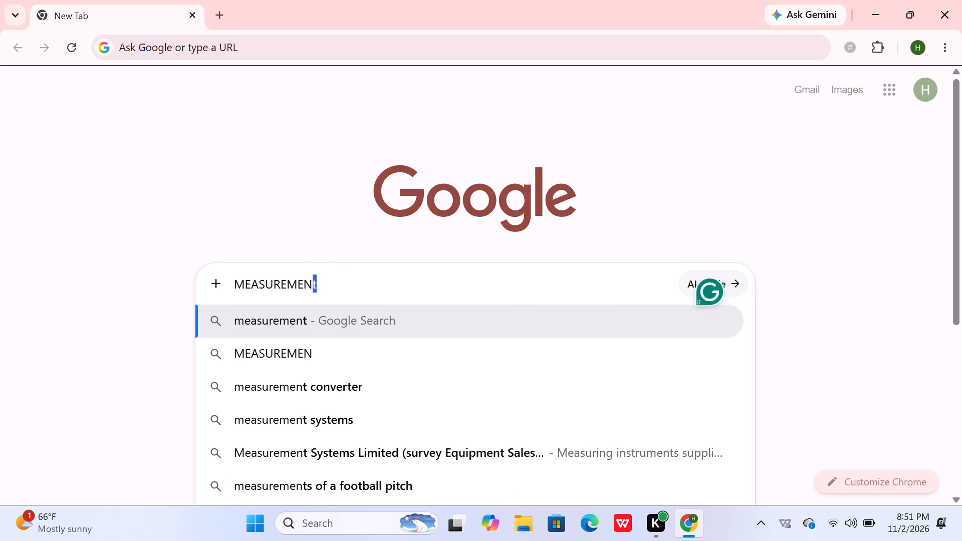
{"action": "key", "text": "t"}
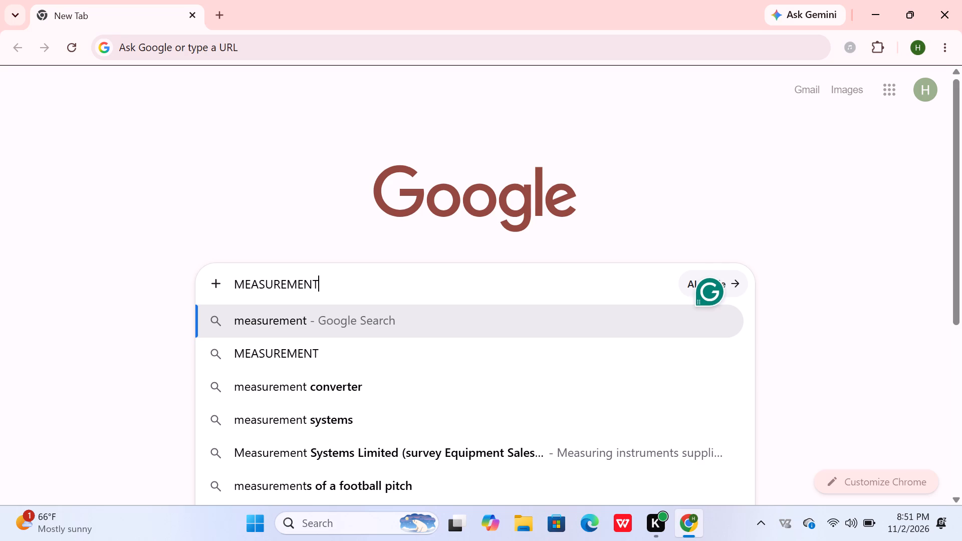
{"action": "key", "text": "space"}
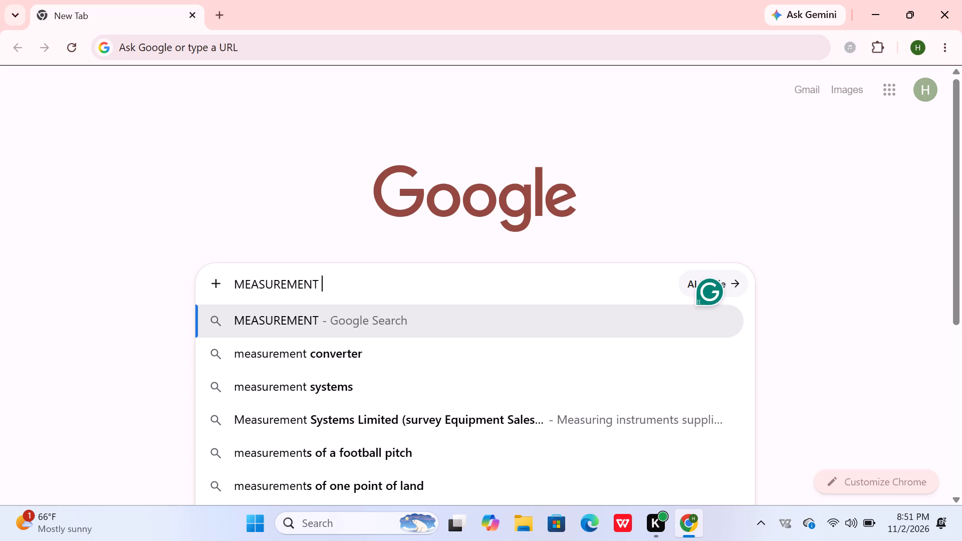
{"action": "type", "text": "am"}
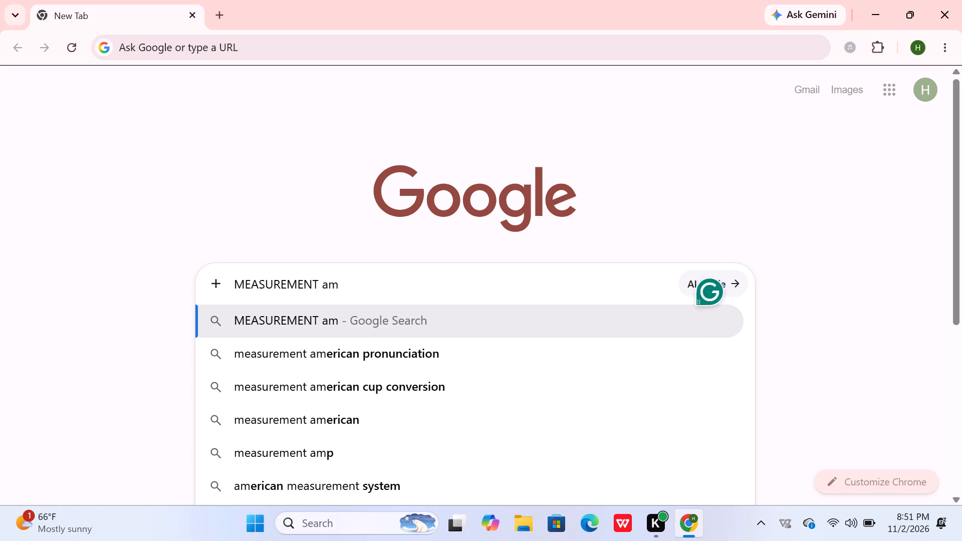
{"action": "key", "text": "BackSpace"}
{"action": "type", "text": "nd"}
{"action": "key", "text": "space"}
{"action": "key", "text": "space"}
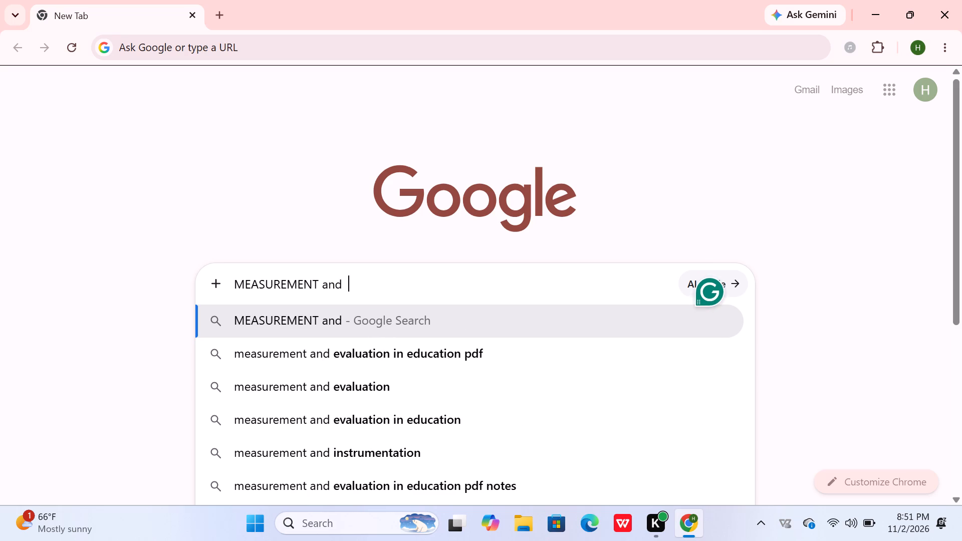
{"action": "type", "text": "evalu"}
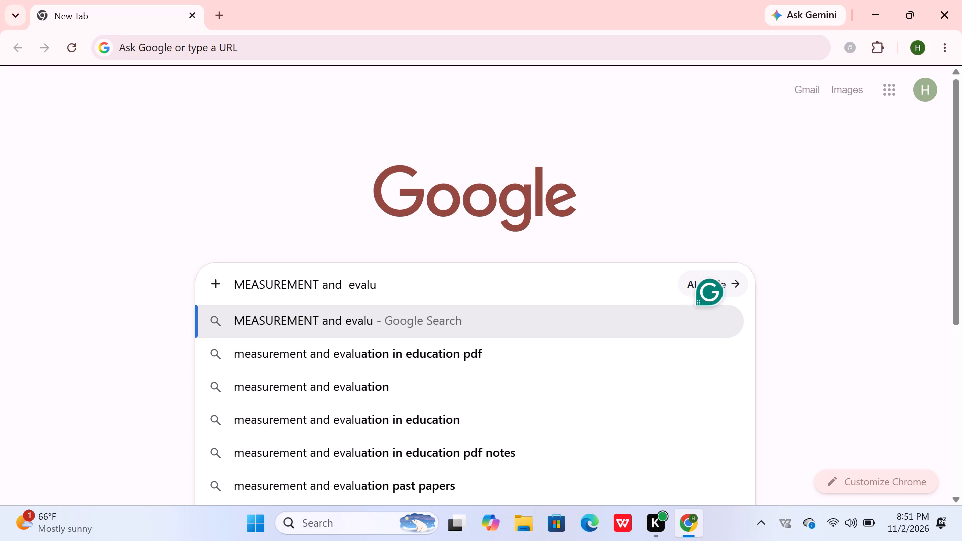
{"action": "type", "text": "ation"}
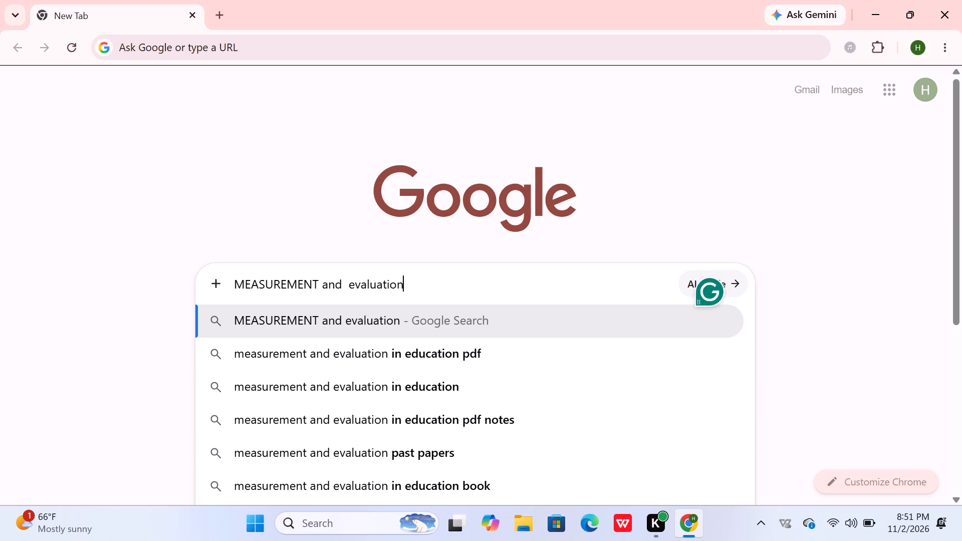
{"action": "key", "text": "space"}
{"action": "type", "text": "in"}
{"action": "key", "text": "space"}
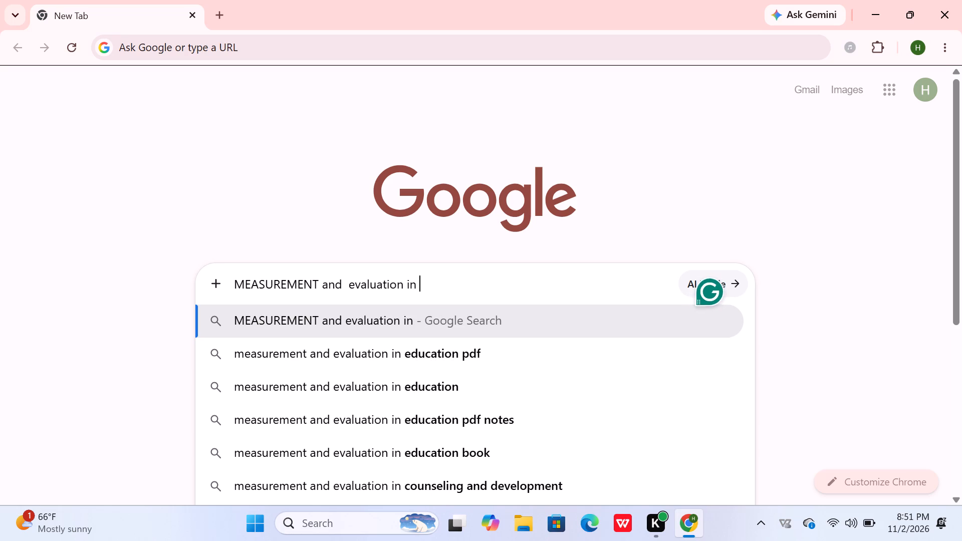
{"action": "type", "text": "educa"}
{"action": "type", "text": "tio"}
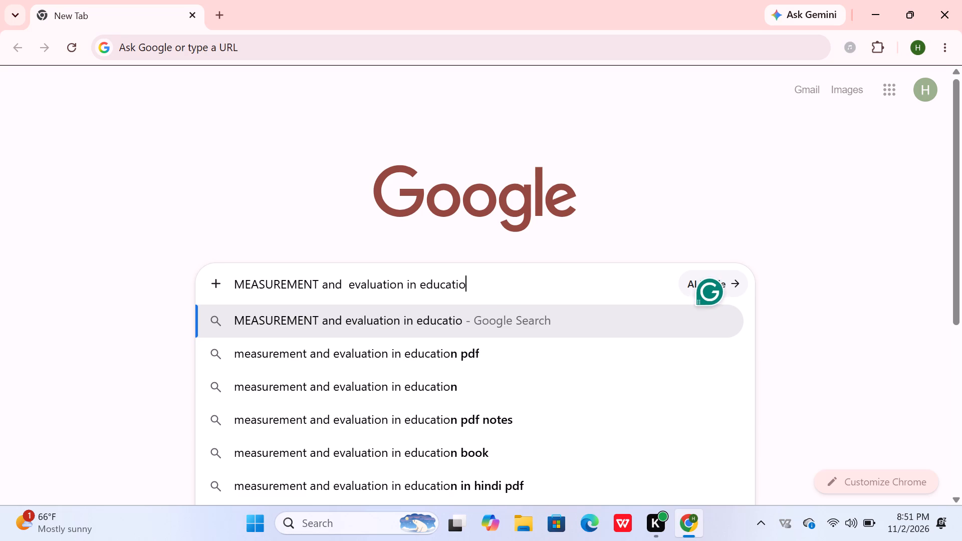
{"action": "key", "text": "n"}
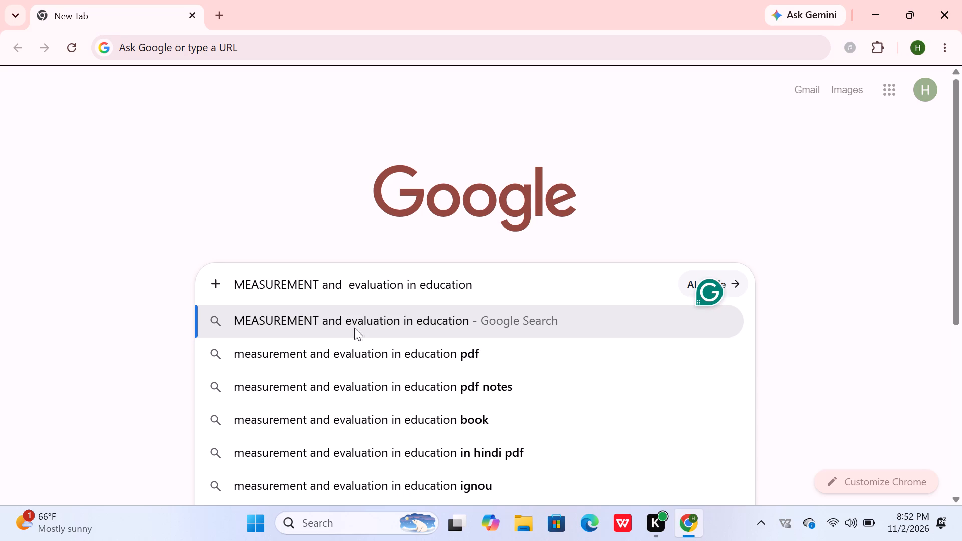
{"action": "left_click", "coordinate": [500, 278]}
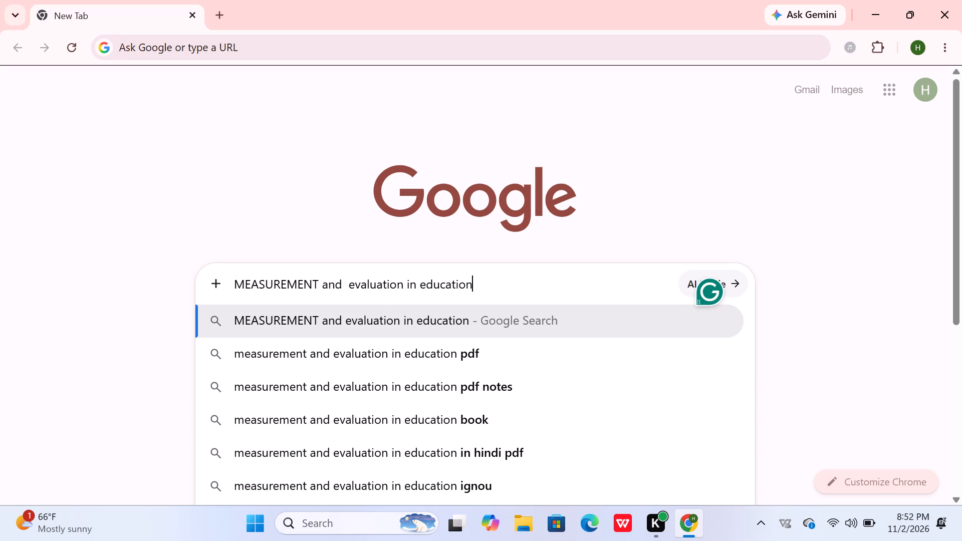
{"action": "left_click", "coordinate": [500, 278]}
{"action": "left_click", "coordinate": [500, 278]}
{"action": "left_click", "coordinate": [734, 276]}
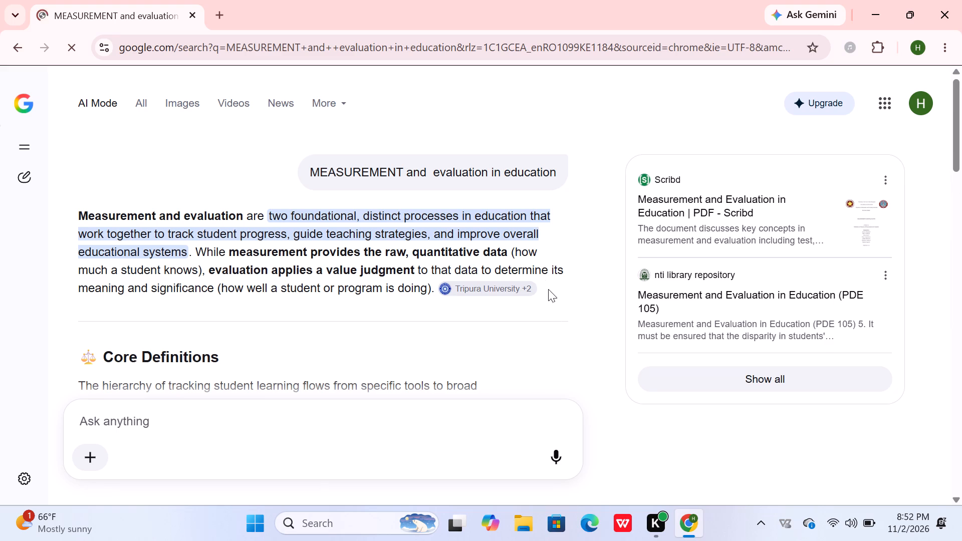
Read through the AI answer on measurement and evaluation, from the core definitions to the key purposes, and return to the definitions.
{"action": "left_click", "coordinate": [563, 329]}
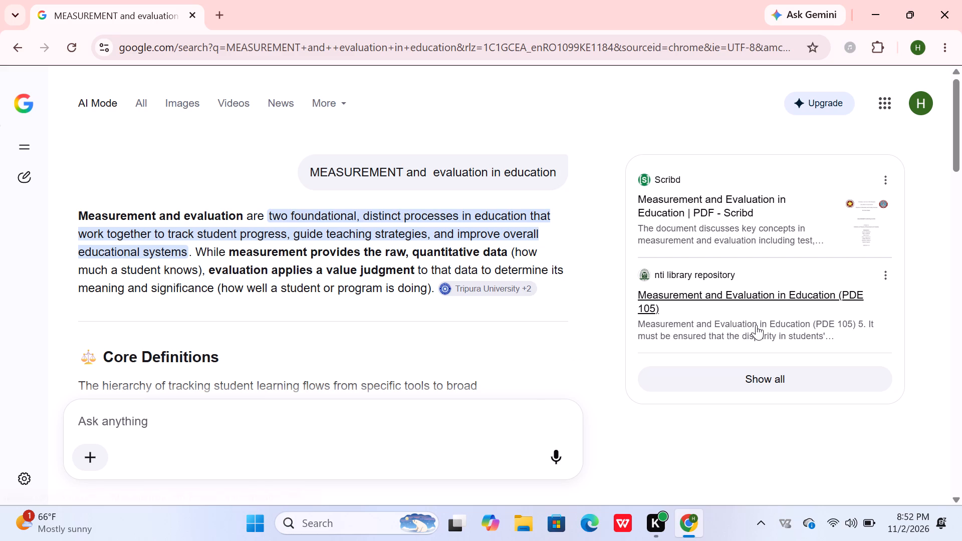
{"action": "left_click_drag", "start_coordinate": [957, 145], "coordinate": [959, 172]}
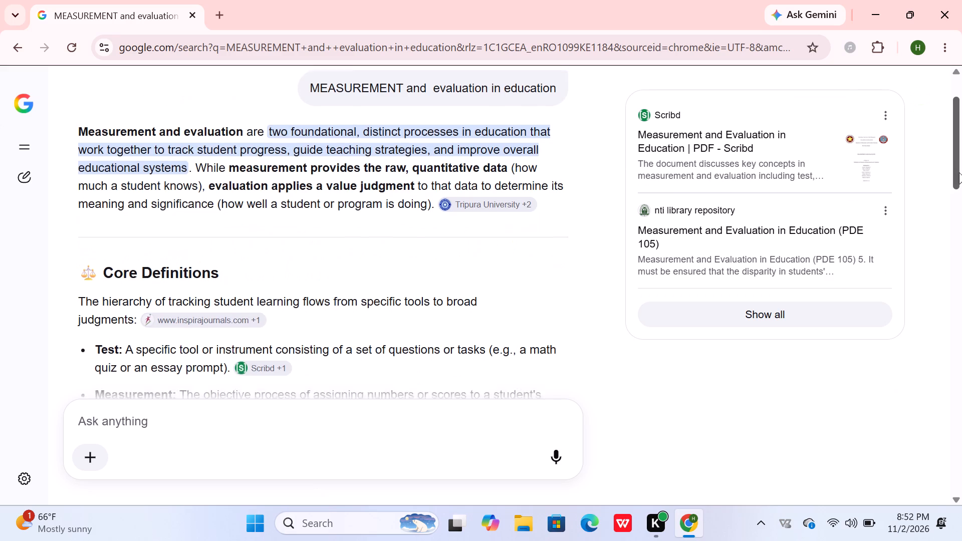
{"action": "left_click_drag", "start_coordinate": [959, 172], "coordinate": [961, 207]}
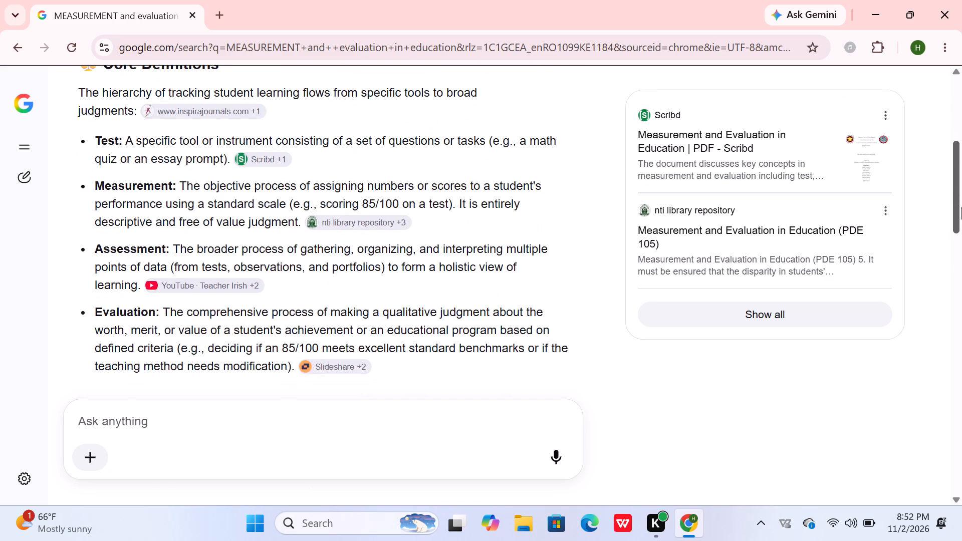
{"action": "left_click_drag", "start_coordinate": [961, 207], "coordinate": [961, 285]}
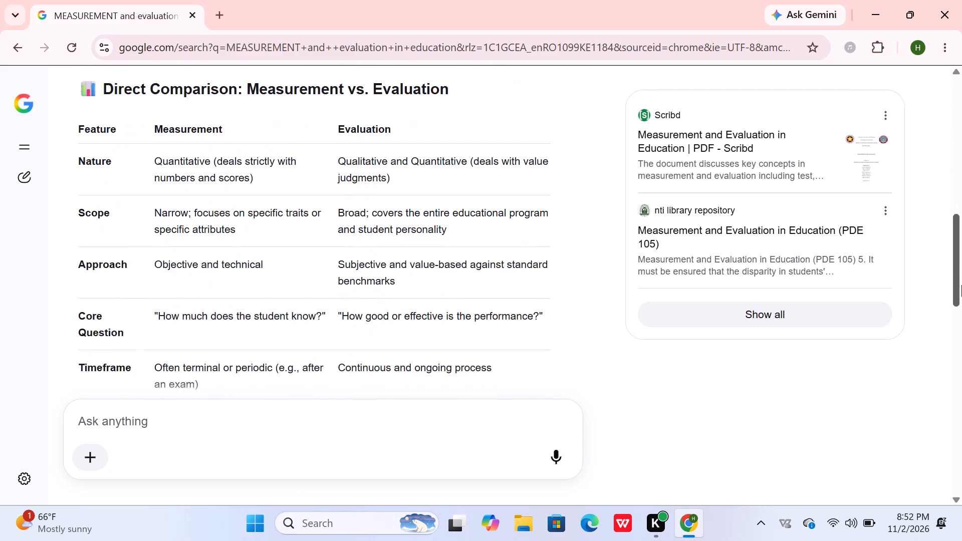
{"action": "left_click_drag", "start_coordinate": [961, 285], "coordinate": [961, 517]}
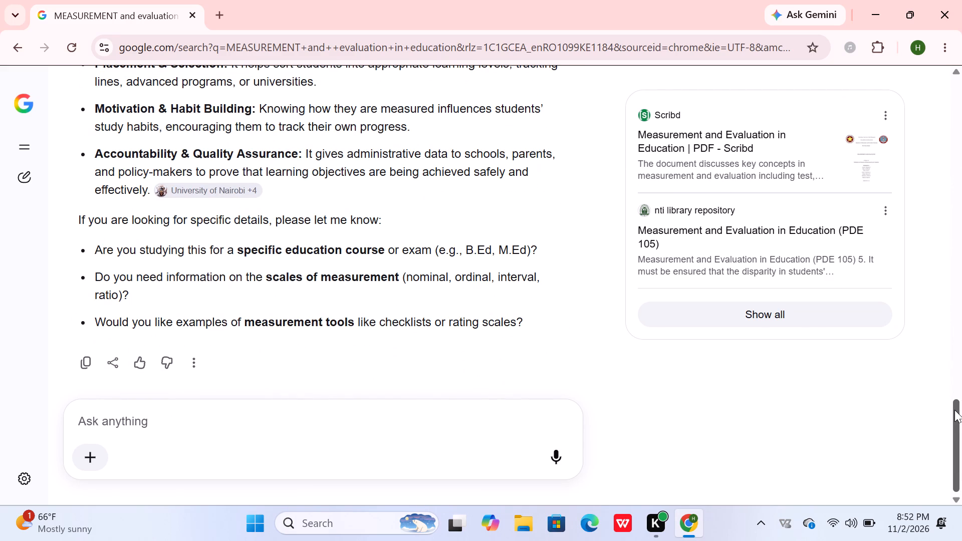
{"action": "left_click_drag", "start_coordinate": [954, 410], "coordinate": [953, 380]}
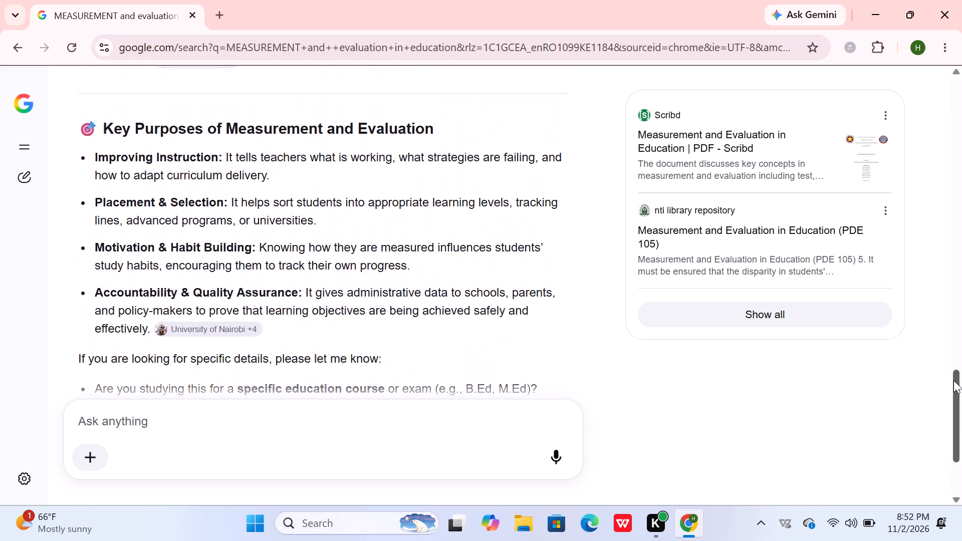
{"action": "left_click_drag", "start_coordinate": [953, 380], "coordinate": [953, 400]}
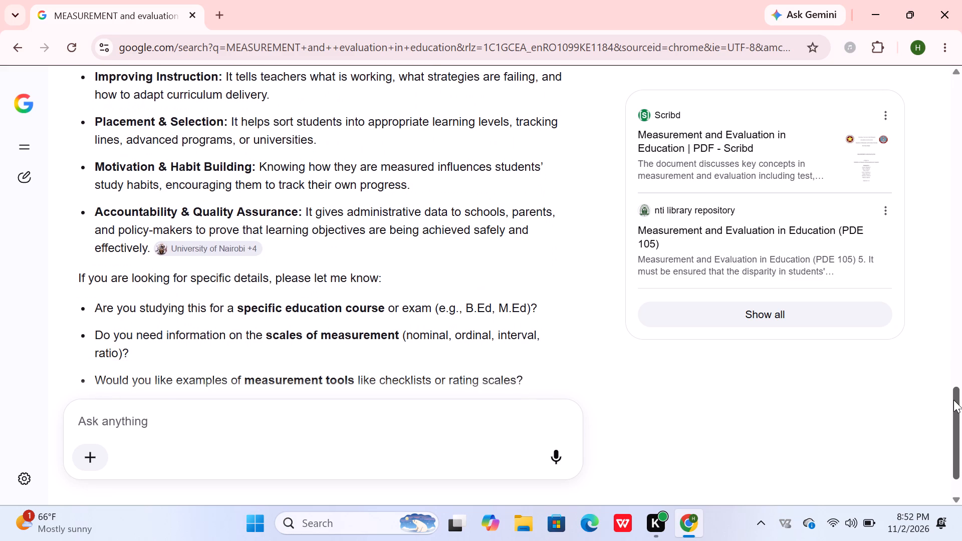
{"action": "left_click_drag", "start_coordinate": [953, 400], "coordinate": [946, 325]}
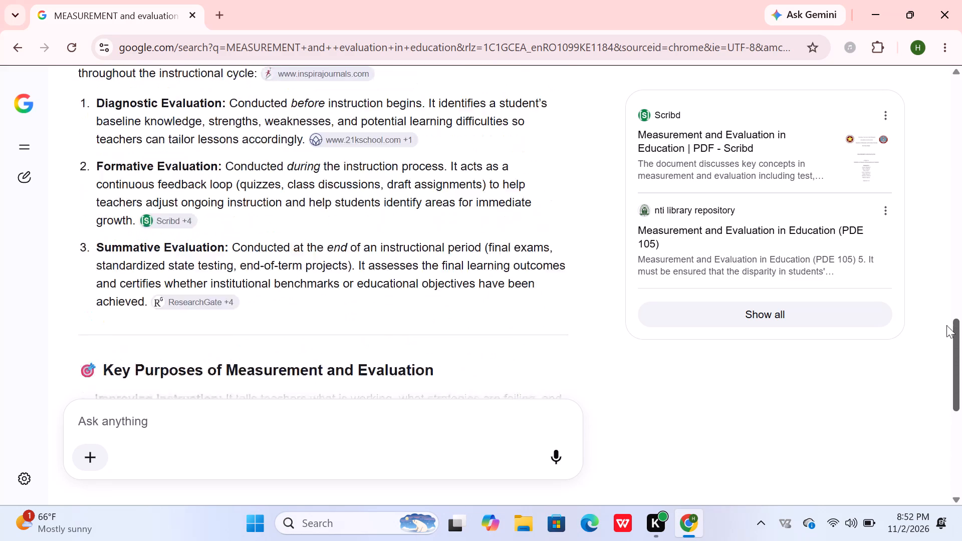
{"action": "left_click_drag", "start_coordinate": [946, 325], "coordinate": [961, 156]}
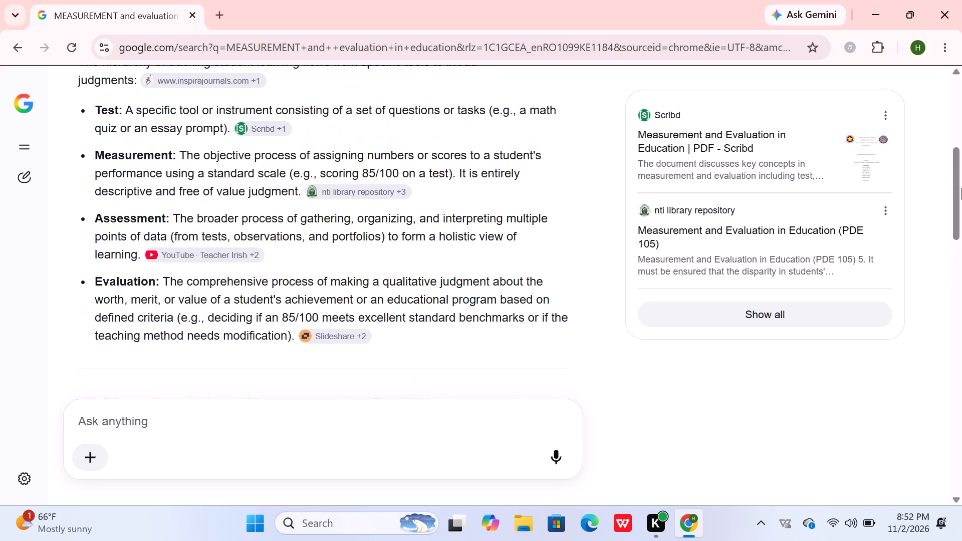
{"action": "scroll", "coordinate": [954, 193], "scroll_direction": "up", "scroll_amount": 3}
{"action": "scroll", "coordinate": [934, 254], "scroll_direction": "down", "scroll_amount": 2}
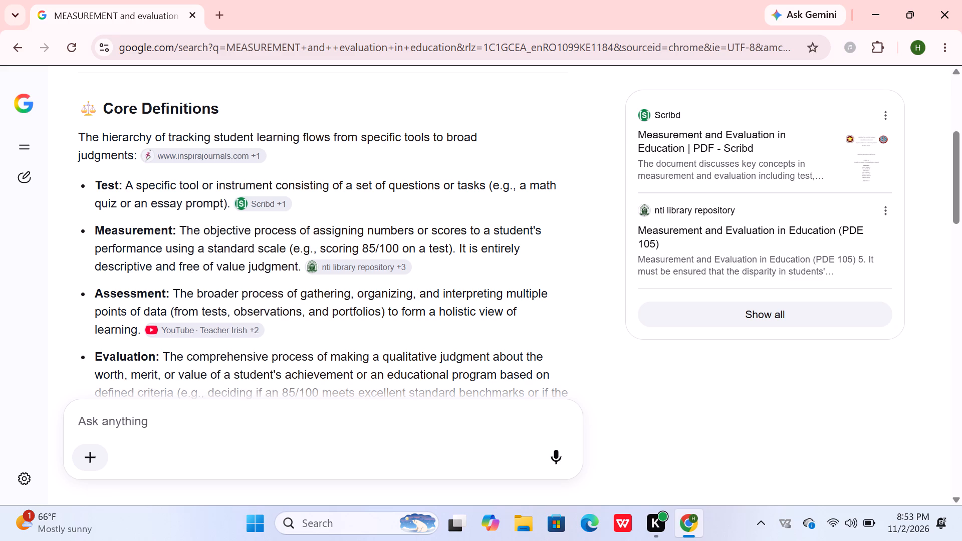
Find and launch Word 2016, then switch back to the AI answer on measurement and evaluation in Chrome.
{"action": "left_click", "coordinate": [252, 532]}
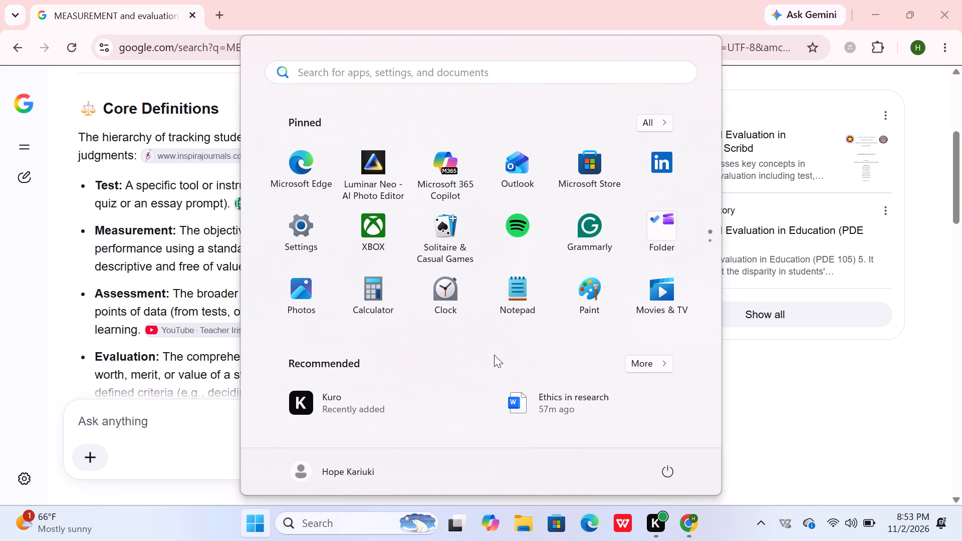
{"action": "left_click", "coordinate": [402, 76]}
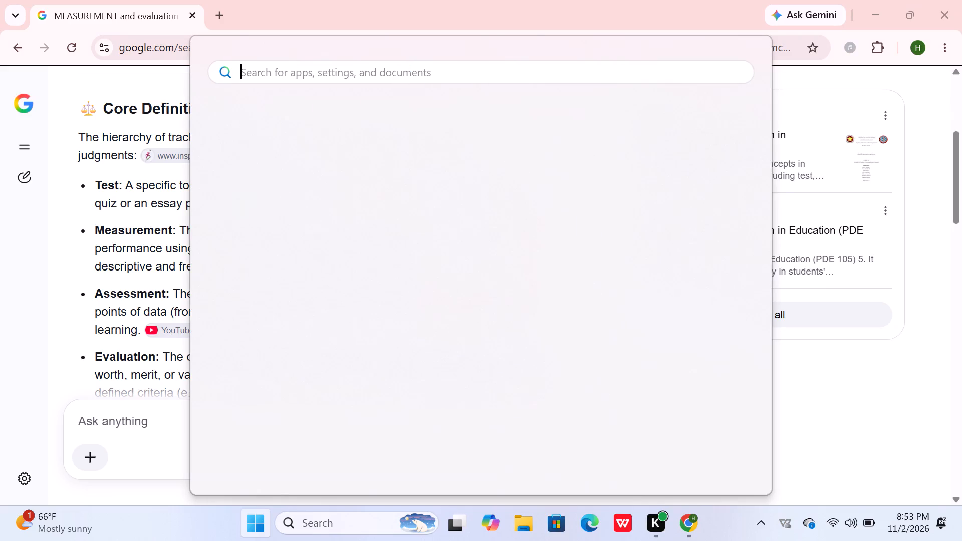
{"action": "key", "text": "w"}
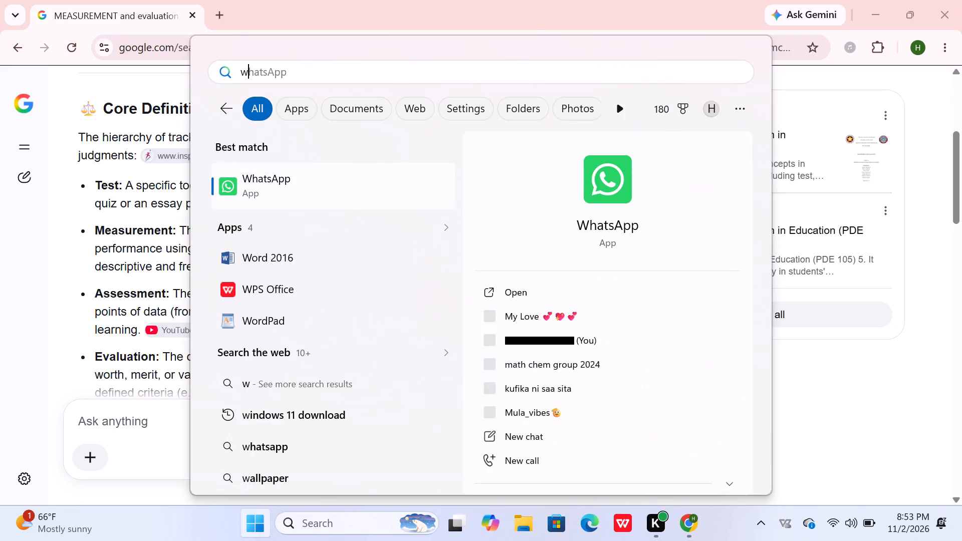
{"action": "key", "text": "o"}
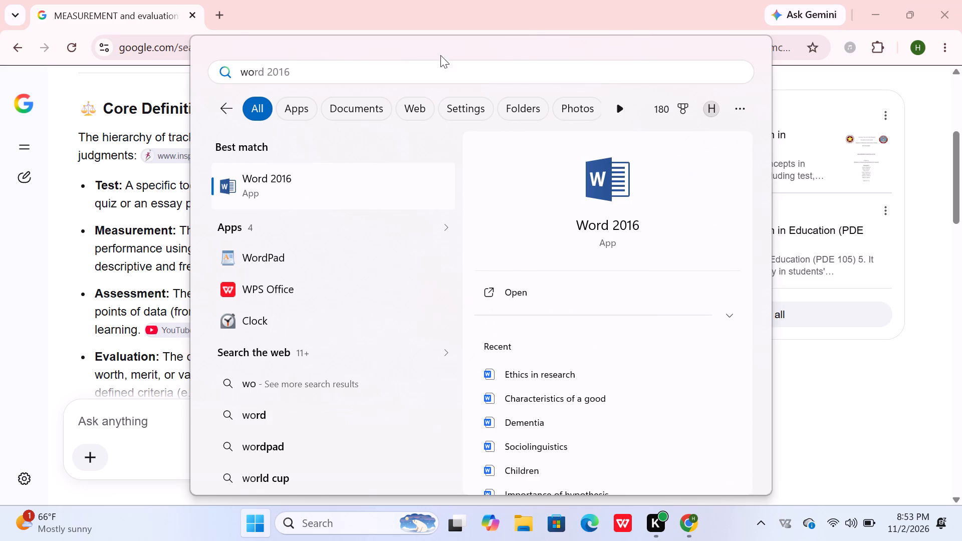
{"action": "left_click", "coordinate": [368, 188]}
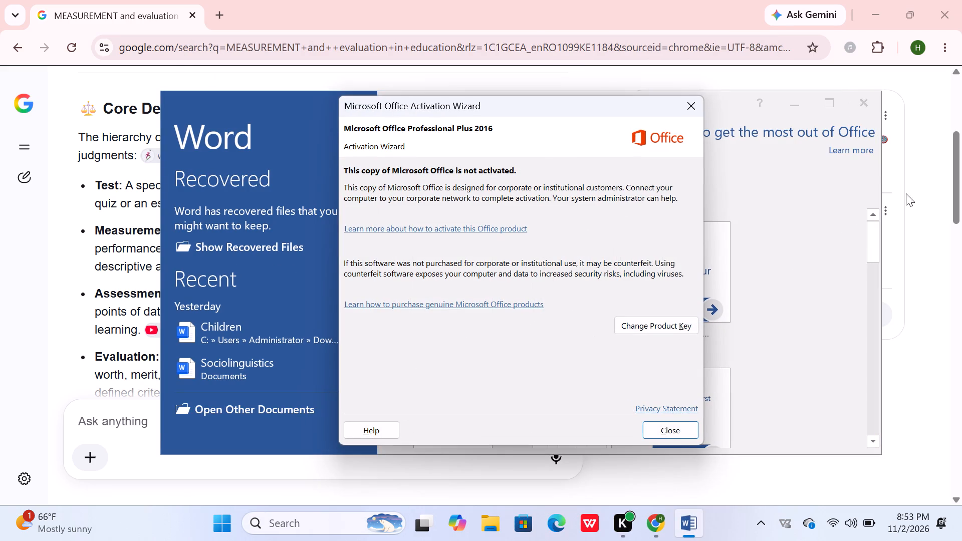
{"action": "left_click", "coordinate": [909, 207]}
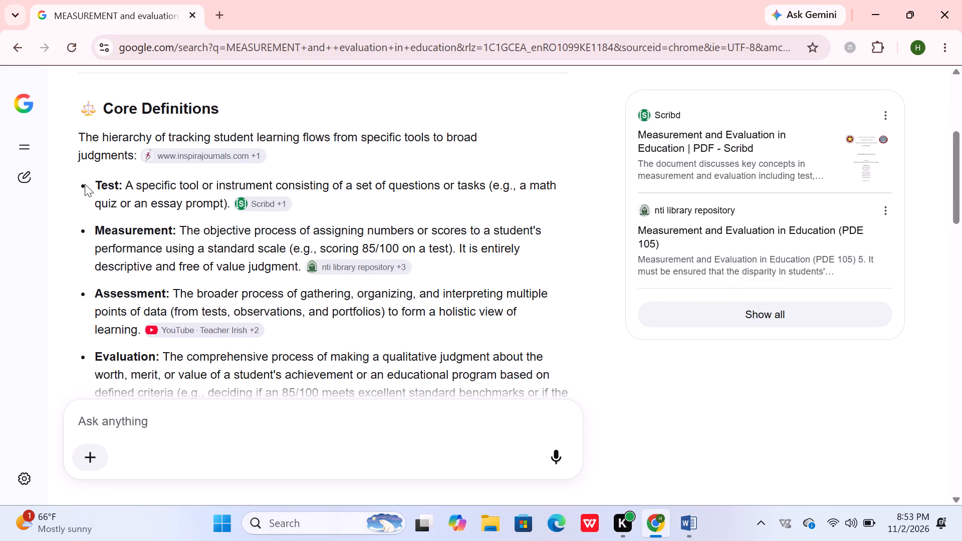
Copy the AI answer on measurement and evaluation, starting from its introductory paragraph.
{"action": "scroll", "coordinate": [90, 180], "scroll_direction": "up", "scroll_amount": 7}
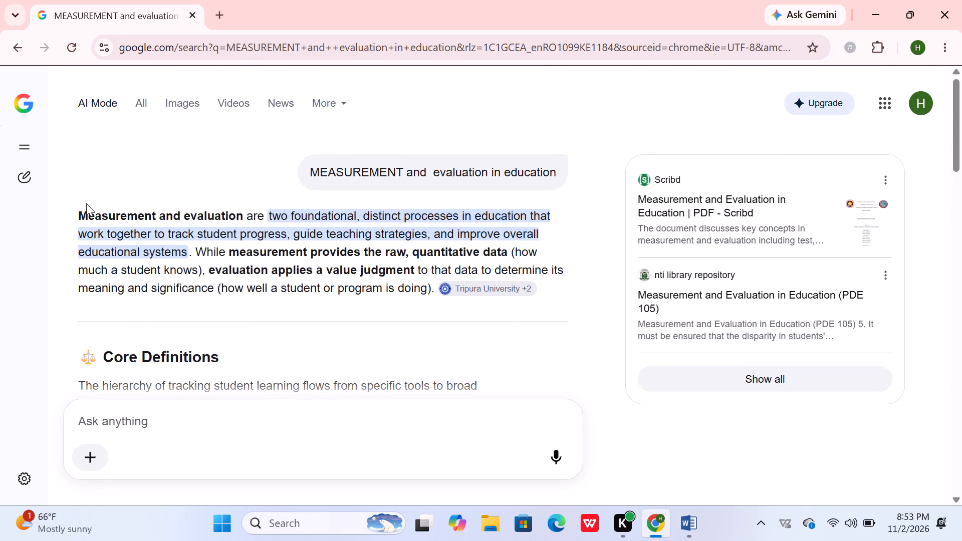
{"action": "left_click_drag", "start_coordinate": [76, 209], "coordinate": [406, 435]}
{"action": "scroll", "coordinate": [406, 435], "scroll_direction": "down", "scroll_amount": 5}
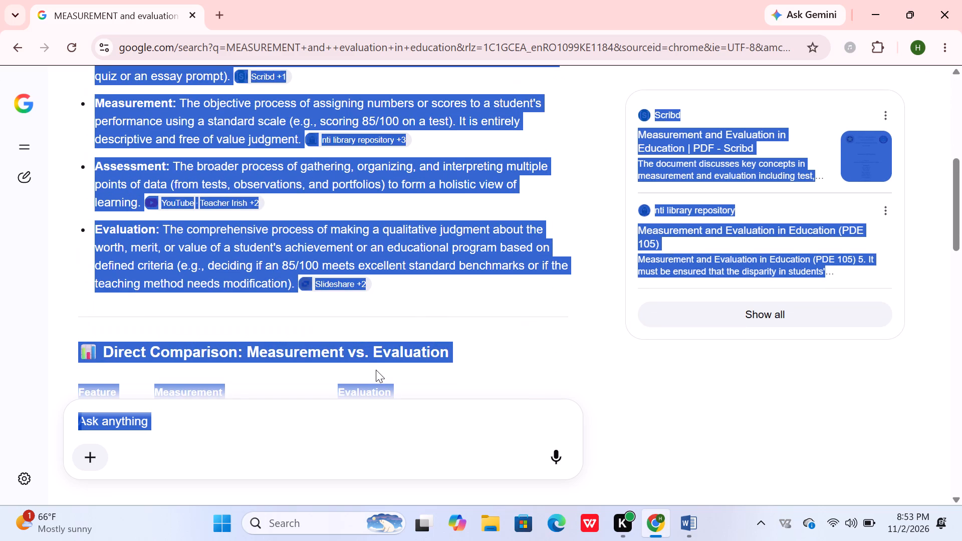
{"action": "key", "text": "ctrl+c"}
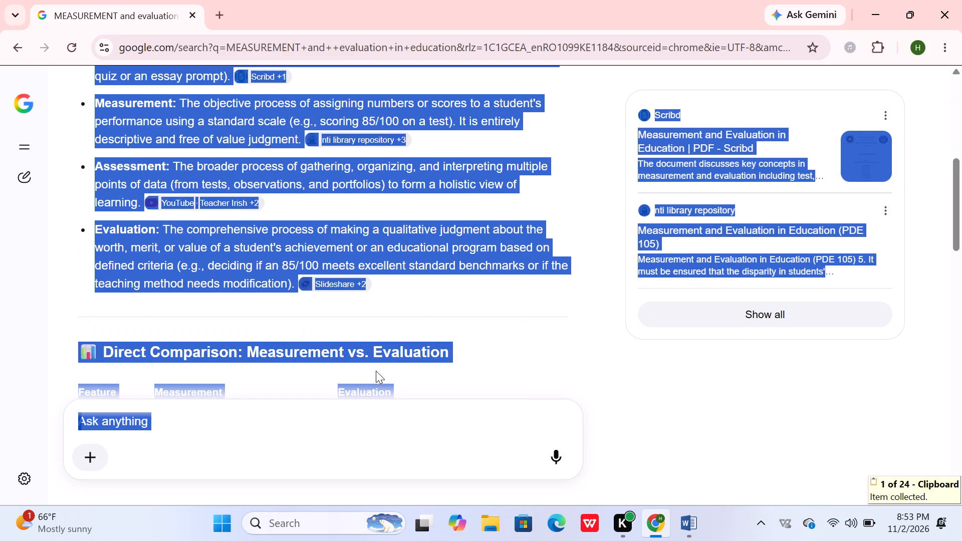
Switch to Word, dismiss the activation wizard, and create a blank document in a maximized window.
{"action": "left_click", "coordinate": [686, 505]}
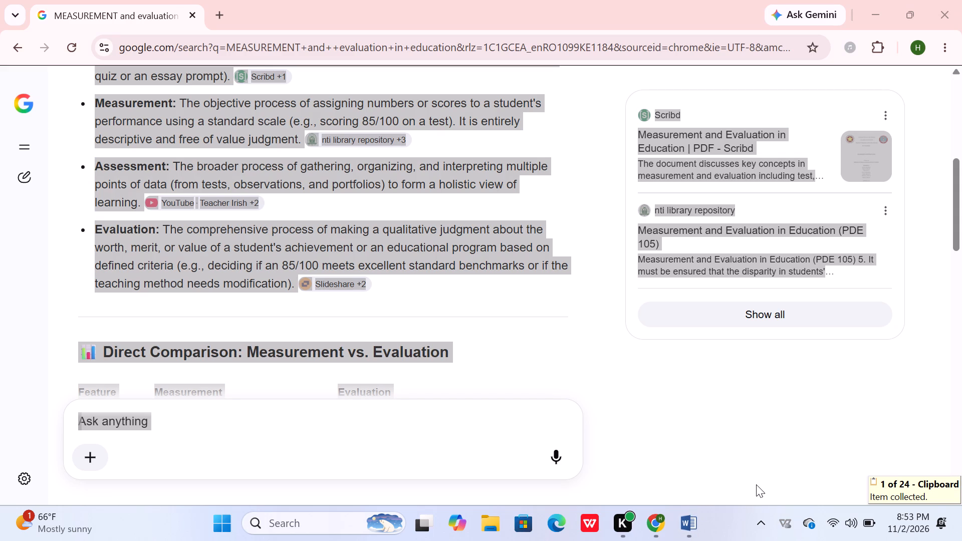
{"action": "left_click", "coordinate": [690, 530]}
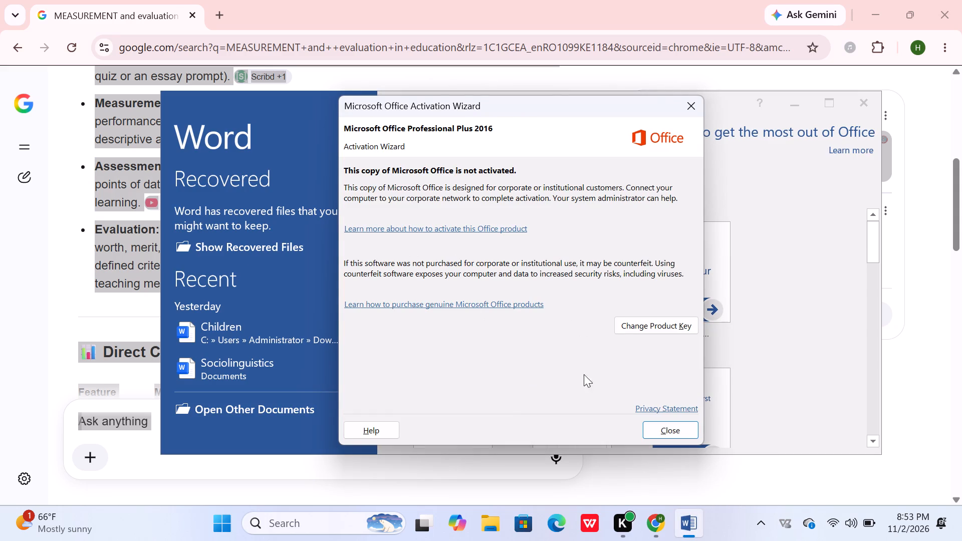
{"action": "left_click", "coordinate": [683, 104]}
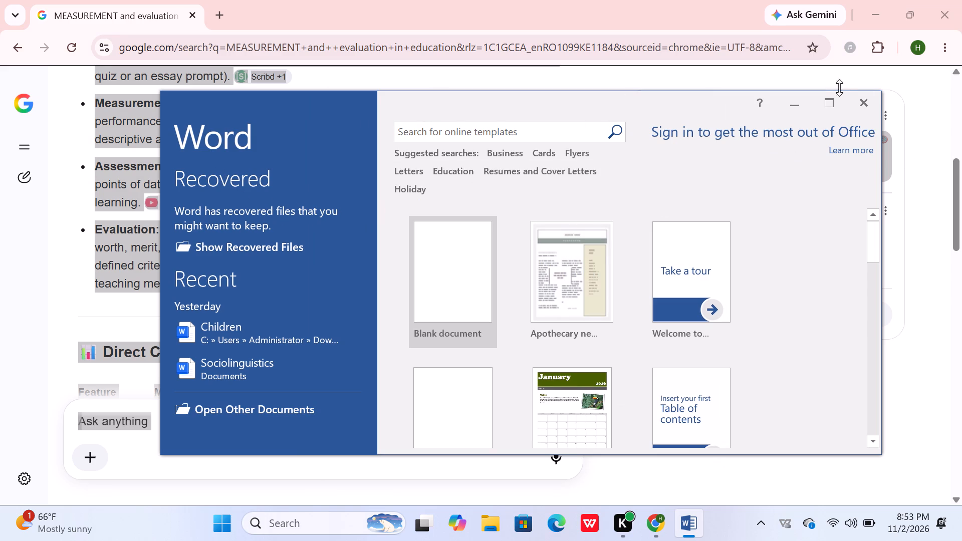
{"action": "left_click", "coordinate": [835, 101]}
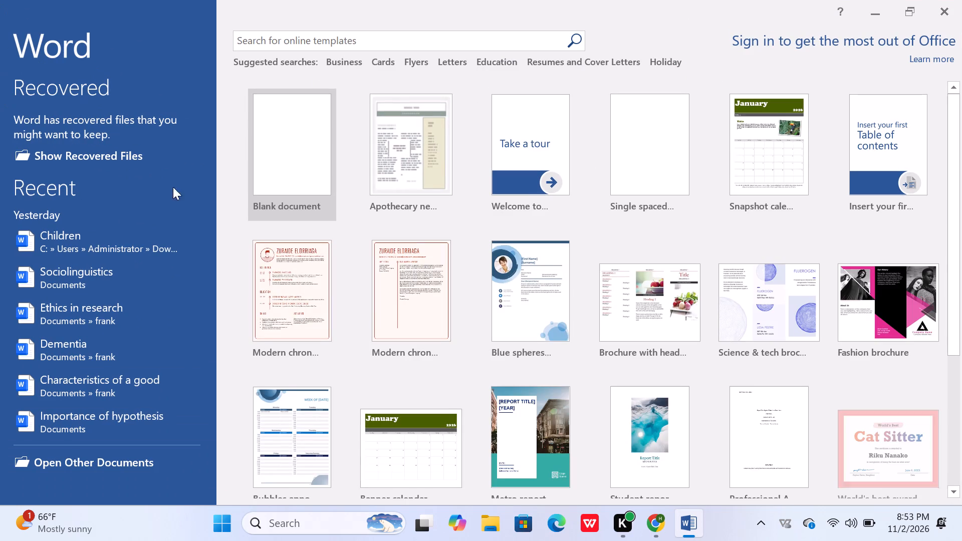
{"action": "left_click", "coordinate": [287, 167]}
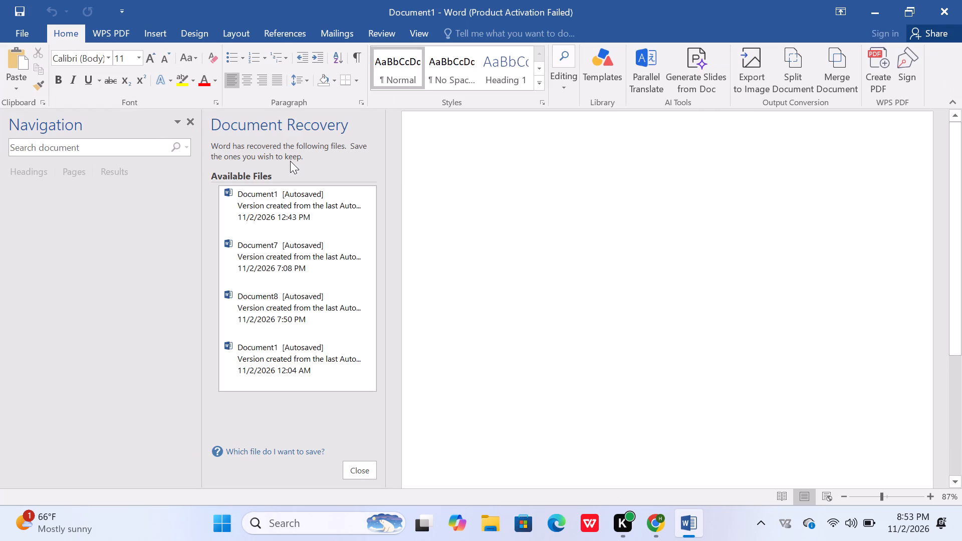
Enter the title "Measurement and evaluation in education" on the first line of the blank document.
{"action": "left_click", "coordinate": [446, 146]}
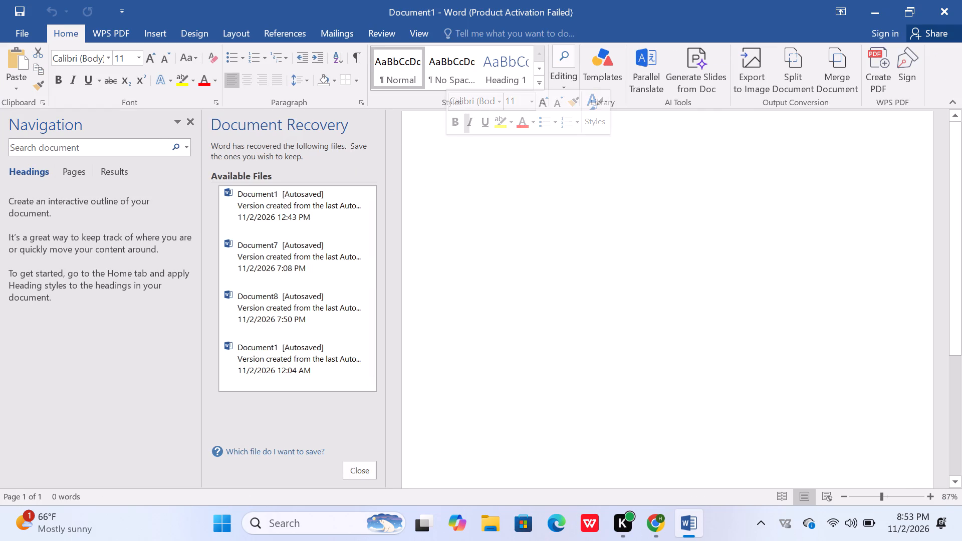
{"action": "left_click", "coordinate": [453, 178]}
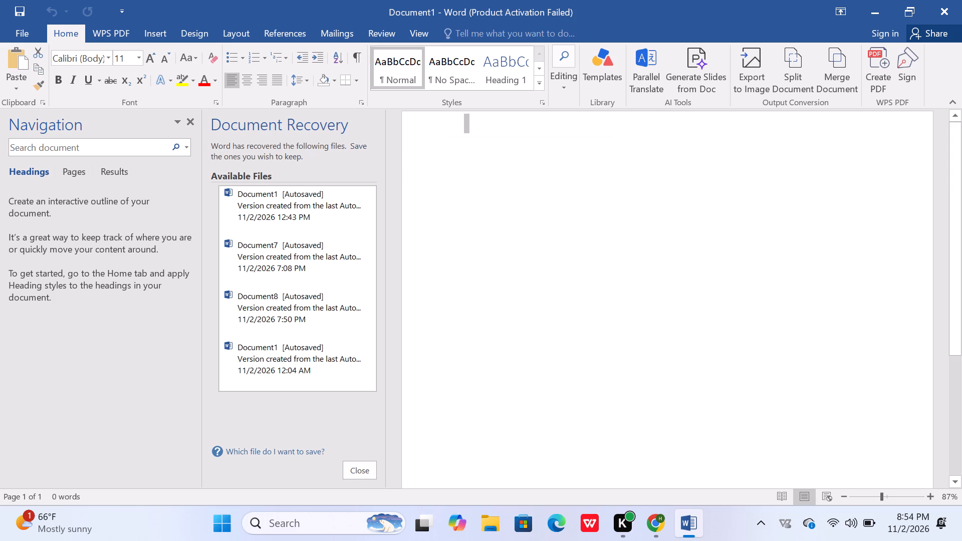
{"action": "key", "text": "m"}
{"action": "type", "text": "easu"}
{"action": "type", "text": "re"}
{"action": "type", "text": "me"}
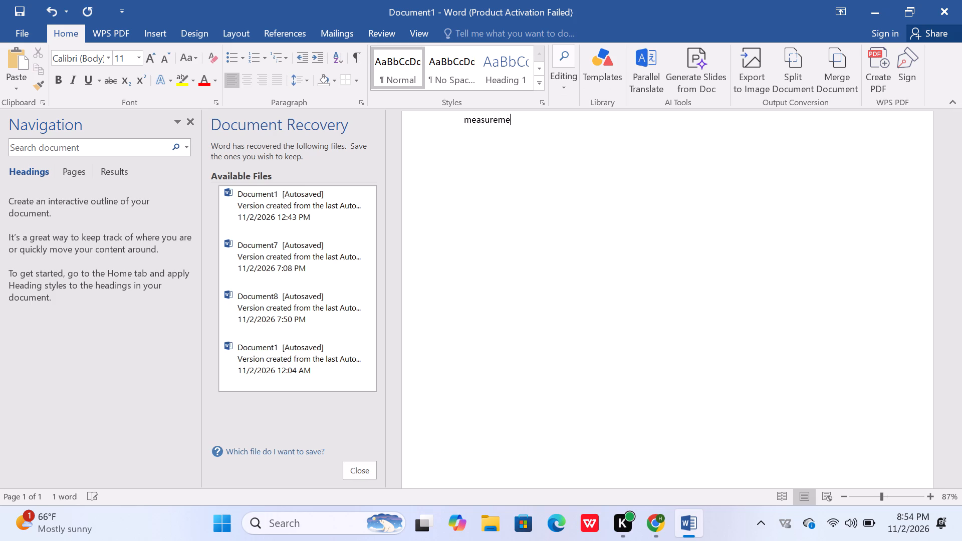
{"action": "type", "text": "nt"}
{"action": "key", "text": "space"}
{"action": "type", "text": "and"}
{"action": "key", "text": "space"}
{"action": "type", "text": "eva"}
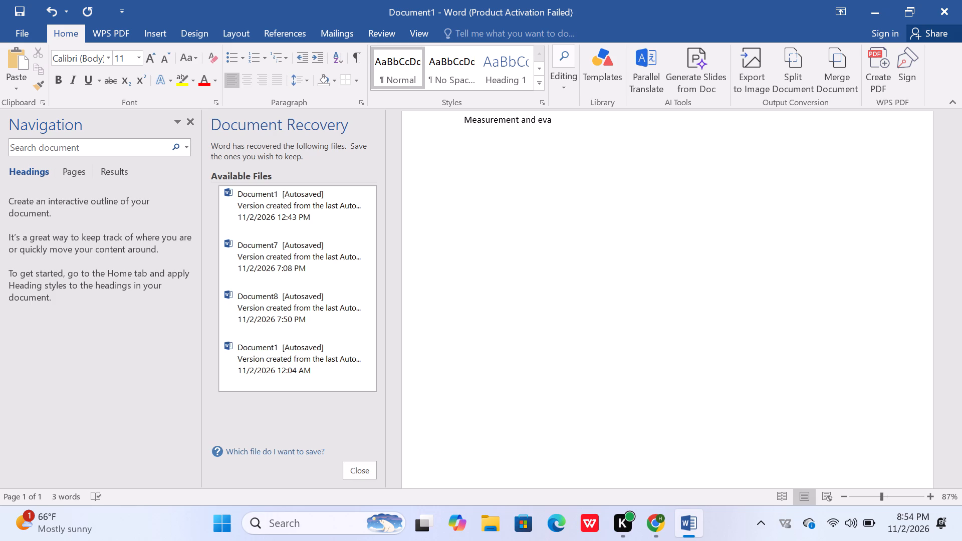
{"action": "type", "text": "luation"}
{"action": "key", "text": "space"}
{"action": "type", "text": "in education"}
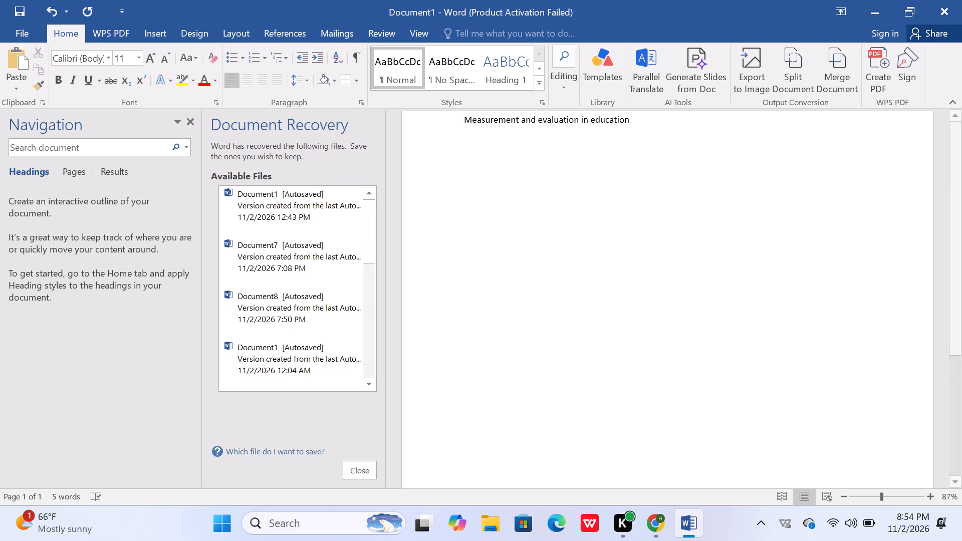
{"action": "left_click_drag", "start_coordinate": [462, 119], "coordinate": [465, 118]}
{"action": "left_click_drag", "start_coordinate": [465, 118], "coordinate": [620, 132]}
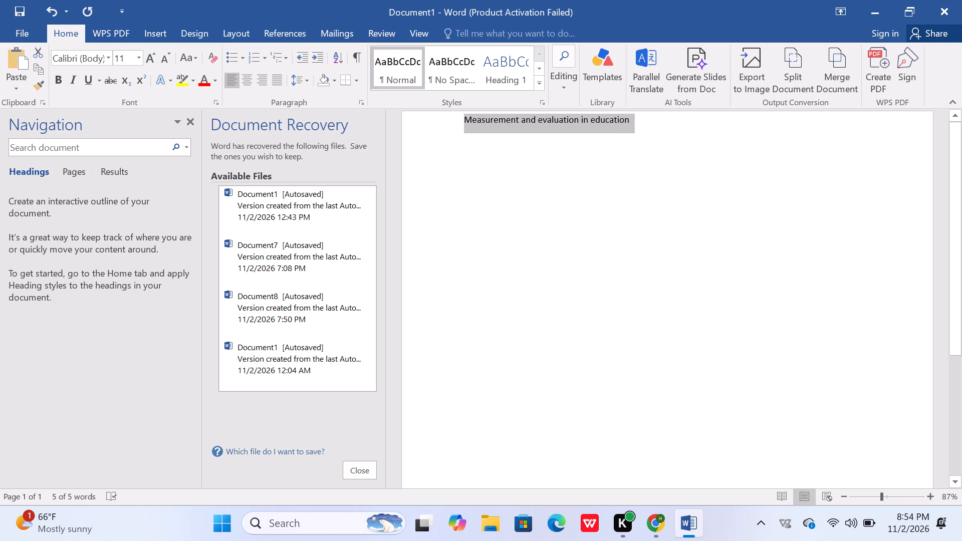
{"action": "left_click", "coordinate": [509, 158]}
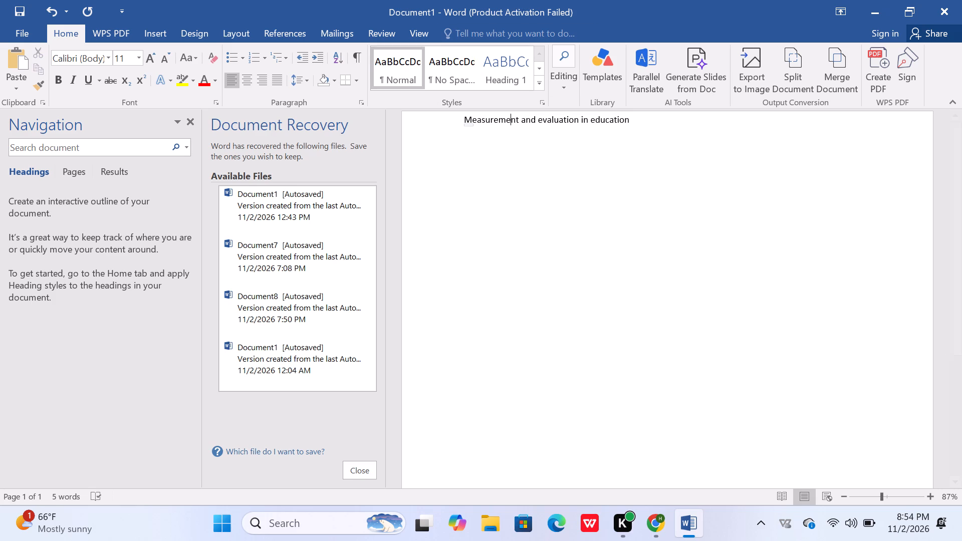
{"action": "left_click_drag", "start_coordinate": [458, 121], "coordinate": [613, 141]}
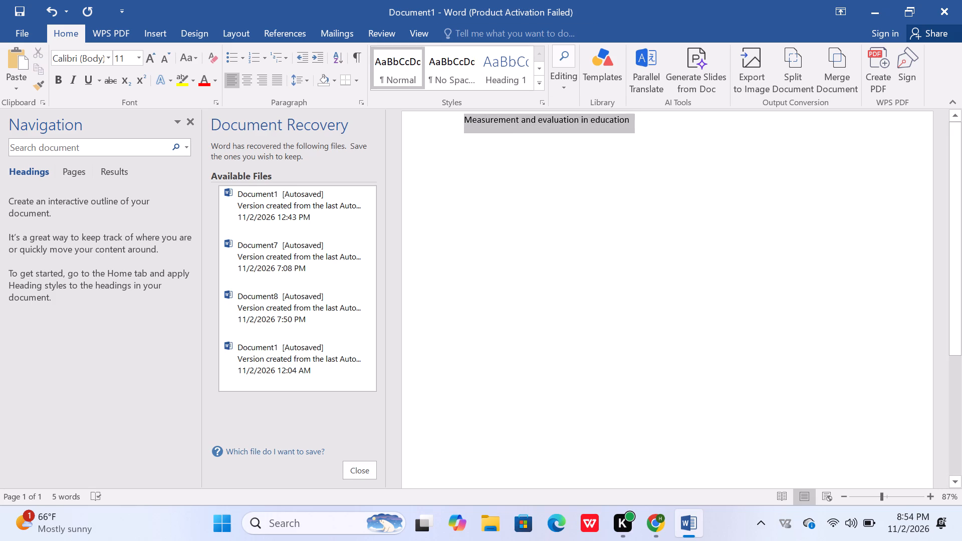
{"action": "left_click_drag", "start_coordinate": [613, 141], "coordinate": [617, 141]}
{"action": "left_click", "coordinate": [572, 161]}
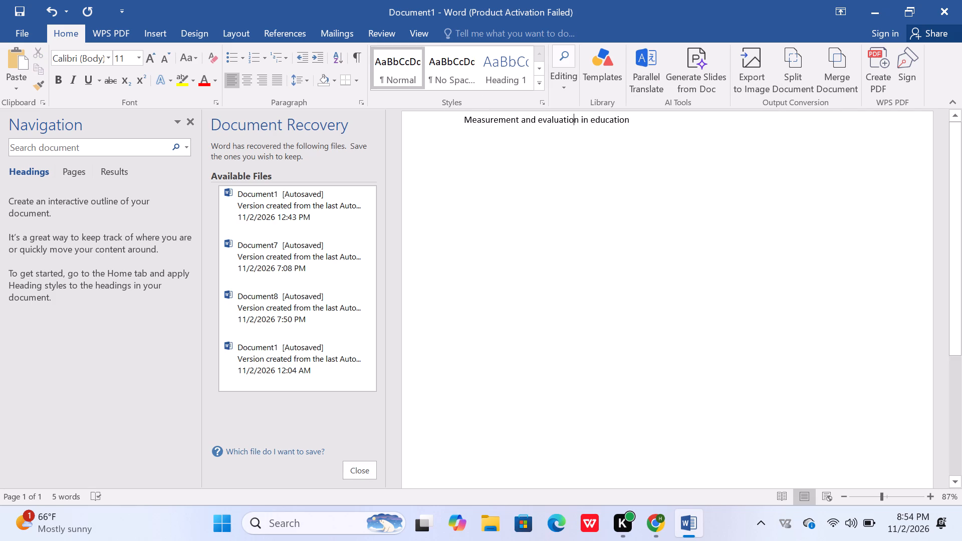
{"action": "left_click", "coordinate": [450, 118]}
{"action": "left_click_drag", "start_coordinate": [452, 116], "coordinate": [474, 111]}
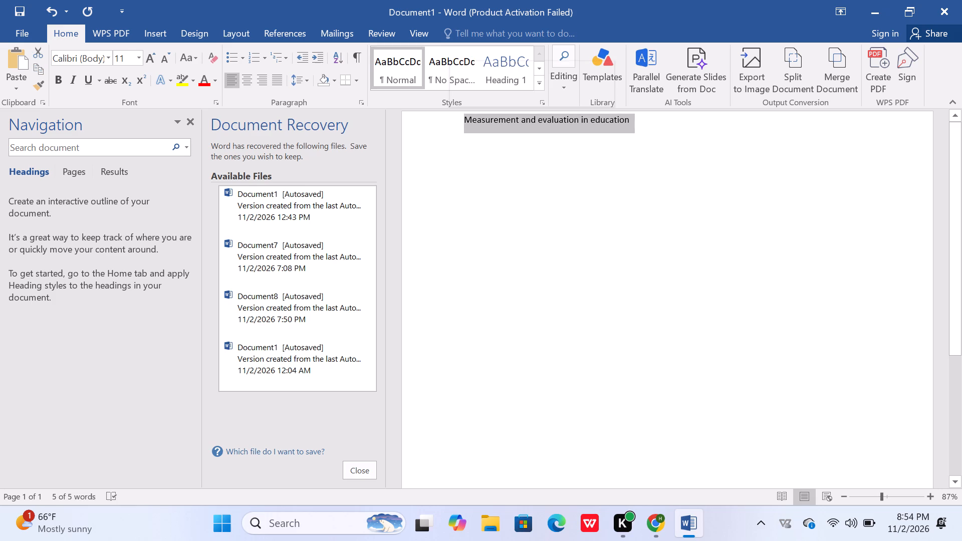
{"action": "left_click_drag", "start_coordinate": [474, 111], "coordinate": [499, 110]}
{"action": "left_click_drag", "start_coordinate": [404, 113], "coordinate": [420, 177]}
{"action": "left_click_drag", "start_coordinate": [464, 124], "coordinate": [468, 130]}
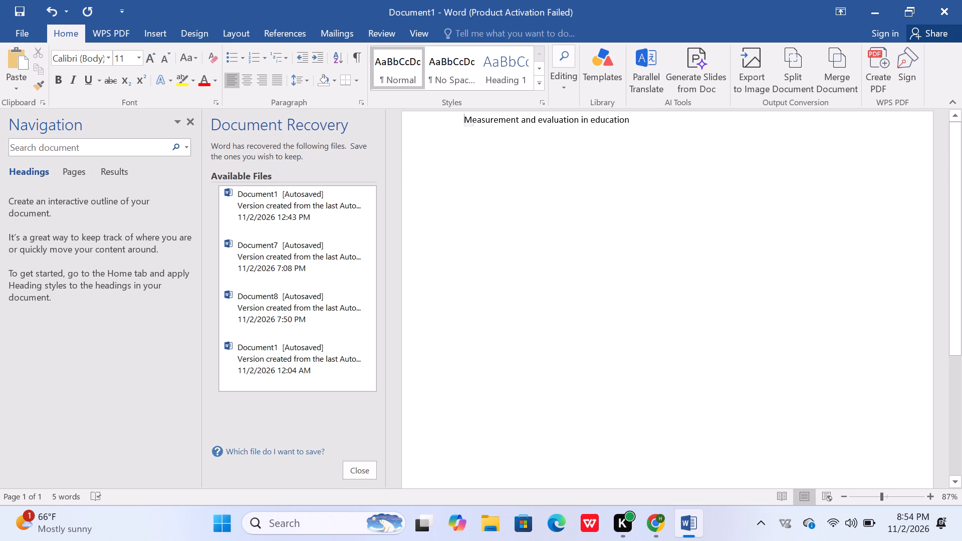
Format the whole title line as bold and underlined with font size 20.
{"action": "left_click_drag", "start_coordinate": [465, 119], "coordinate": [470, 120]}
{"action": "left_click_drag", "start_coordinate": [470, 120], "coordinate": [615, 132]}
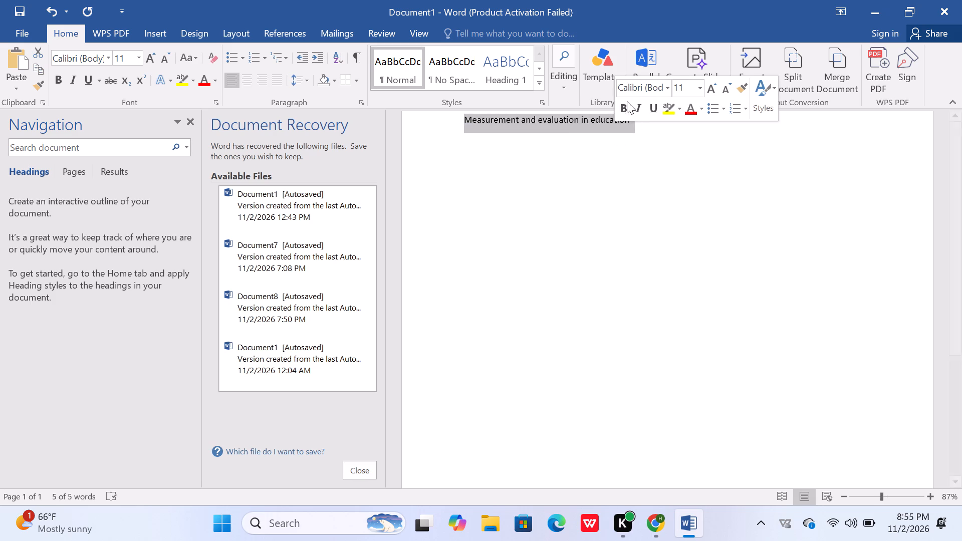
{"action": "left_click", "coordinate": [624, 106]}
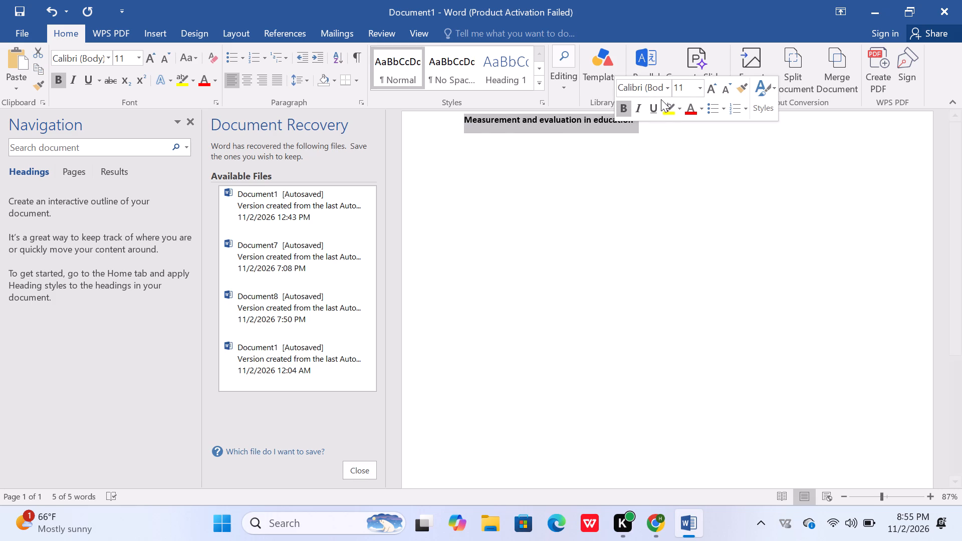
{"action": "left_click", "coordinate": [656, 111]}
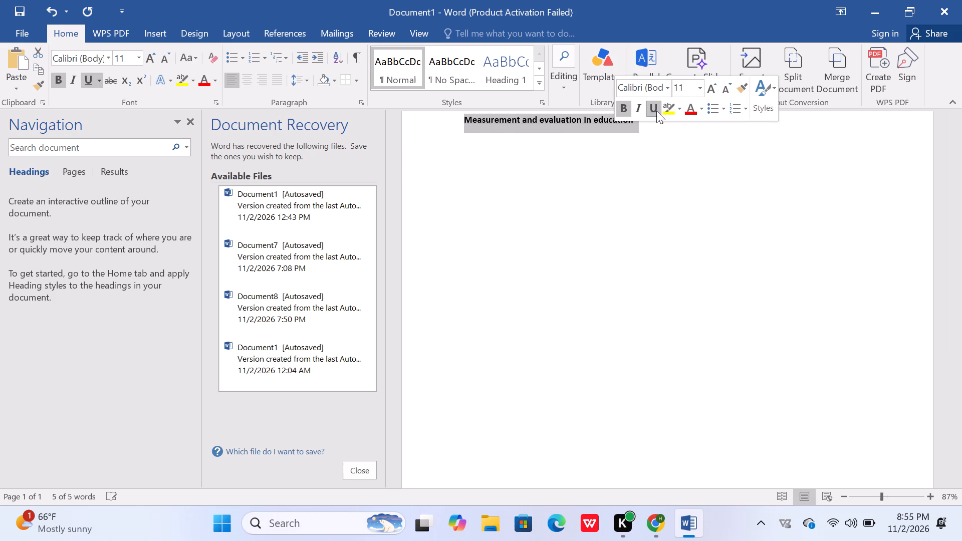
{"action": "left_click", "coordinate": [706, 89]}
{"action": "left_click", "coordinate": [705, 88]}
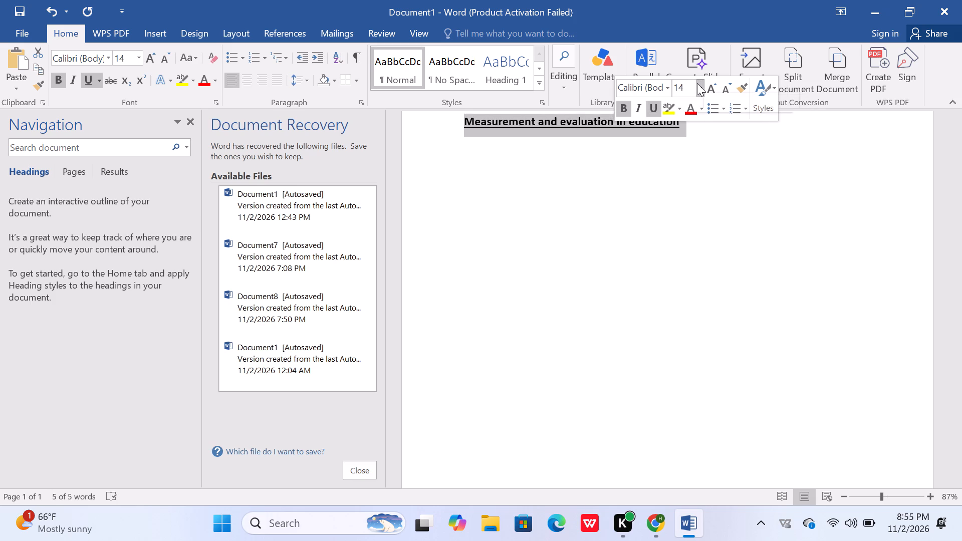
{"action": "left_click", "coordinate": [697, 83]}
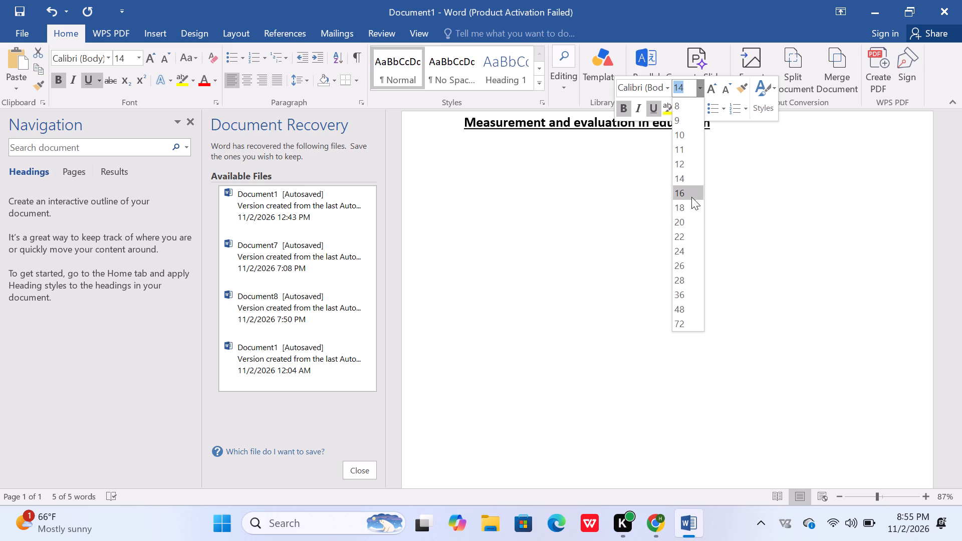
{"action": "left_click", "coordinate": [692, 217]}
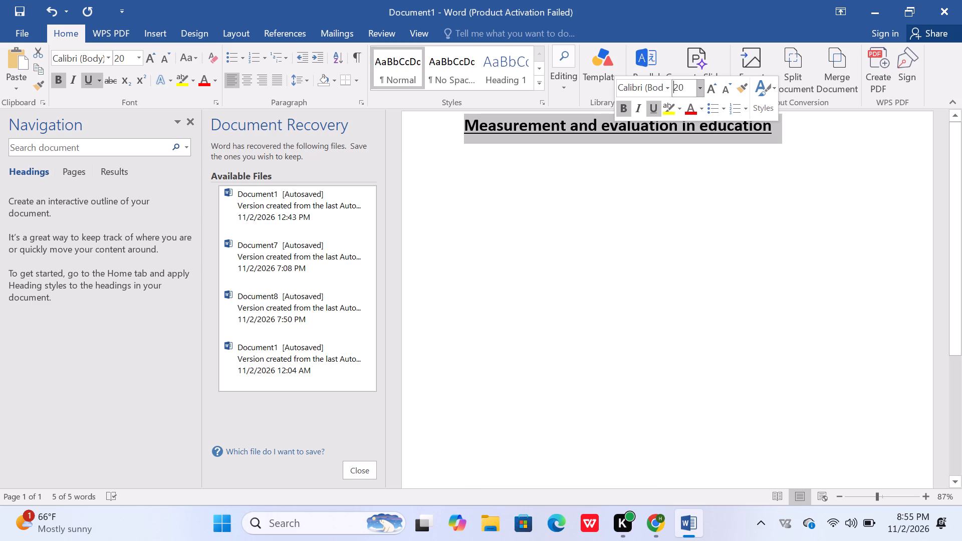
Paste the copied AI answer on a new line below the title.
{"action": "left_click_drag", "start_coordinate": [807, 145], "coordinate": [815, 128]}
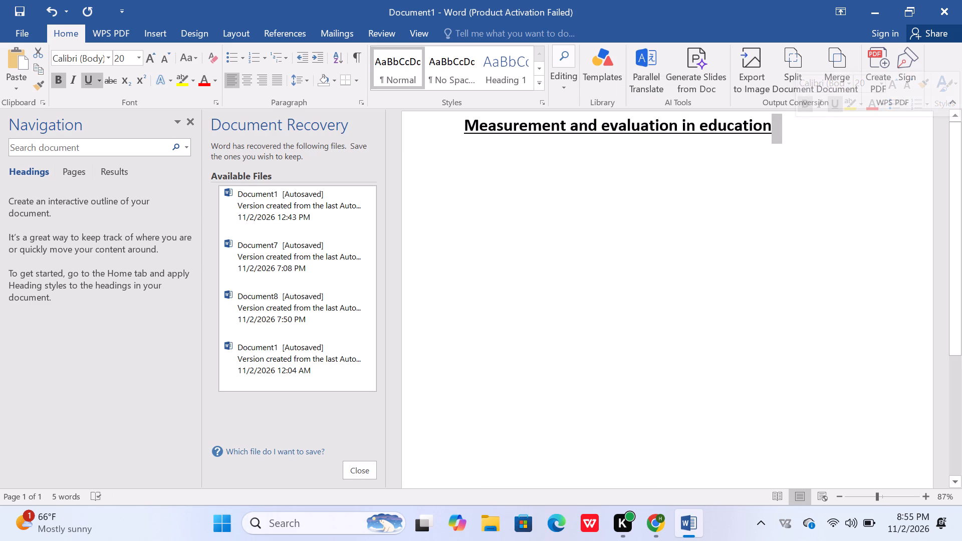
{"action": "key", "text": "Return"}
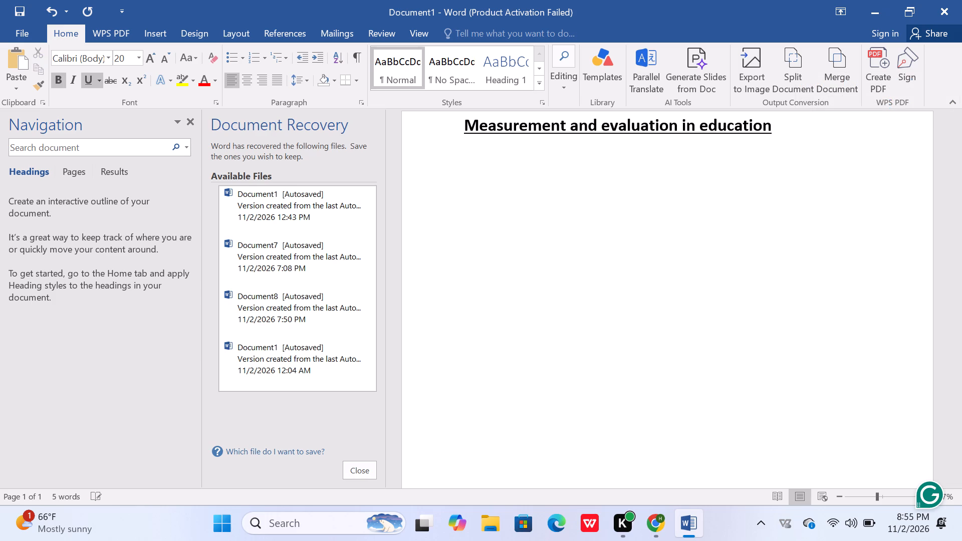
{"action": "key", "text": "ctrl+v"}
{"action": "scroll", "coordinate": [787, 229], "scroll_direction": "up", "scroll_amount": 2}
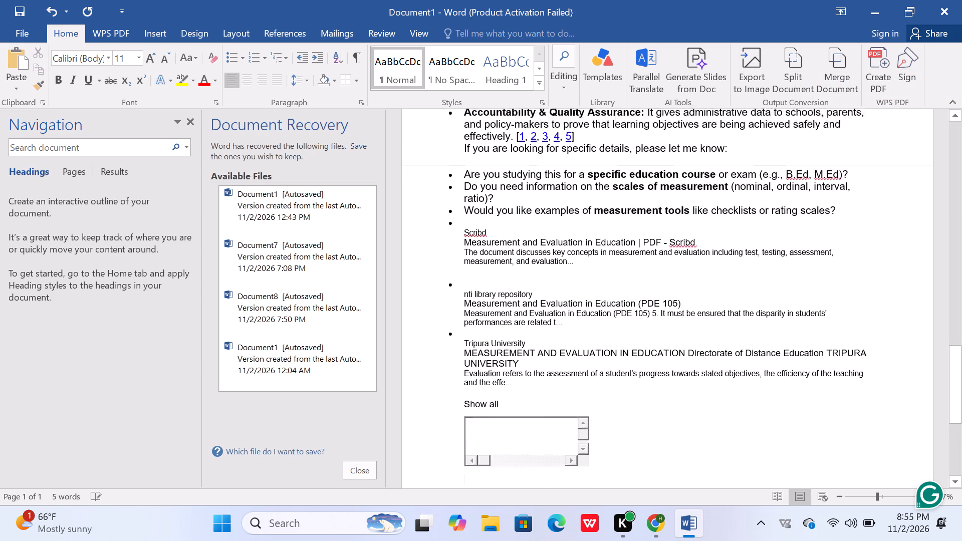
Review the pasted answer from its end back up to the document title.
{"action": "scroll", "coordinate": [783, 234], "scroll_direction": "up", "scroll_amount": 15}
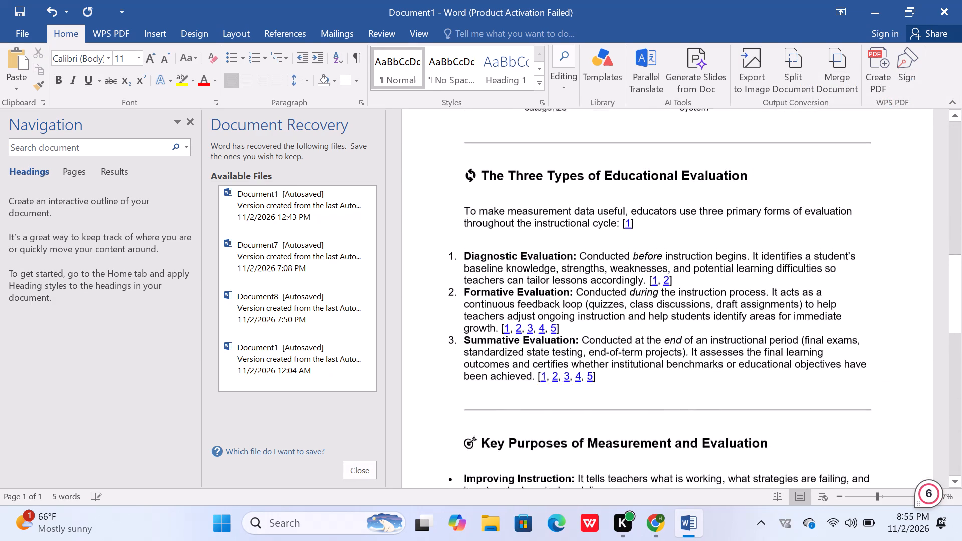
{"action": "scroll", "coordinate": [811, 235], "scroll_direction": "up", "scroll_amount": 11}
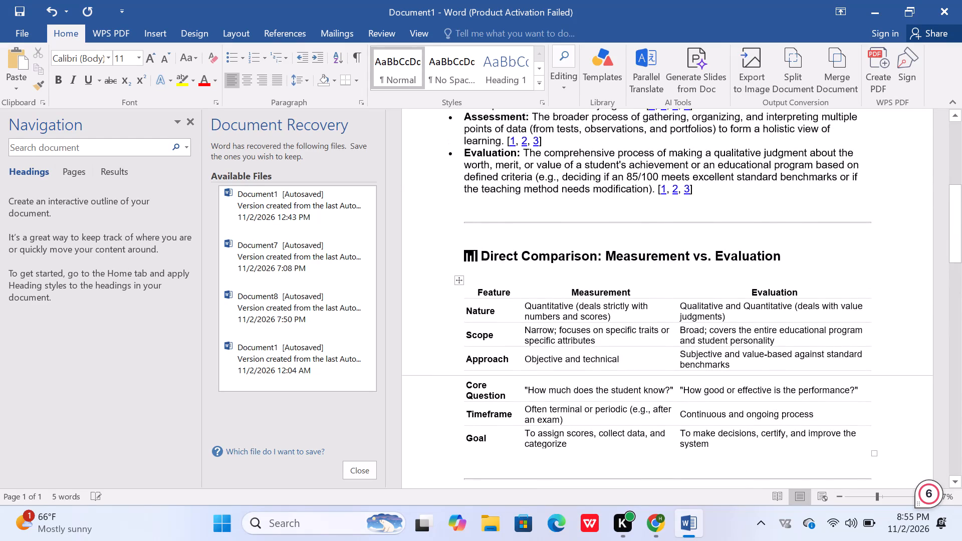
{"action": "scroll", "coordinate": [824, 200], "scroll_direction": "up", "scroll_amount": 1}
{"action": "scroll", "coordinate": [788, 183], "scroll_direction": "up", "scroll_amount": 6}
{"action": "scroll", "coordinate": [751, 222], "scroll_direction": "up", "scroll_amount": 6}
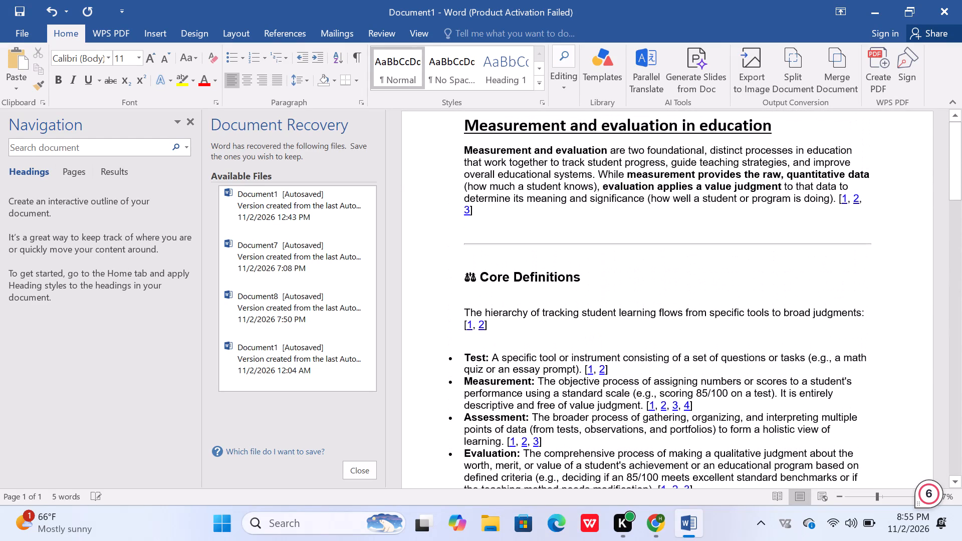
{"action": "scroll", "coordinate": [740, 204], "scroll_direction": "up", "scroll_amount": 3}
{"action": "scroll", "coordinate": [736, 202], "scroll_direction": "down", "scroll_amount": 1}
{"action": "scroll", "coordinate": [736, 202], "scroll_direction": "up", "scroll_amount": 1}
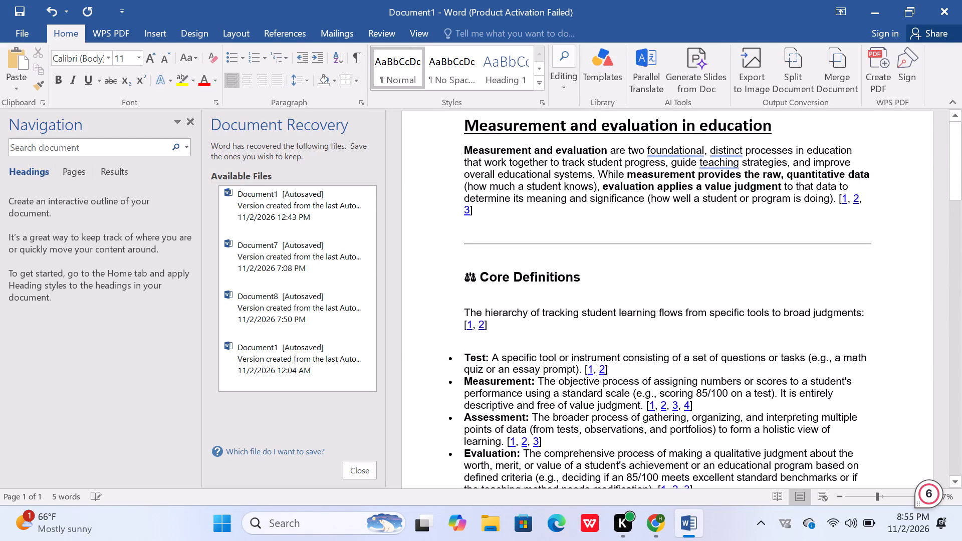
Delete the bracketed citation links 1, 2, 3 at the end of the introductory paragraph.
{"action": "left_click", "coordinate": [488, 212]}
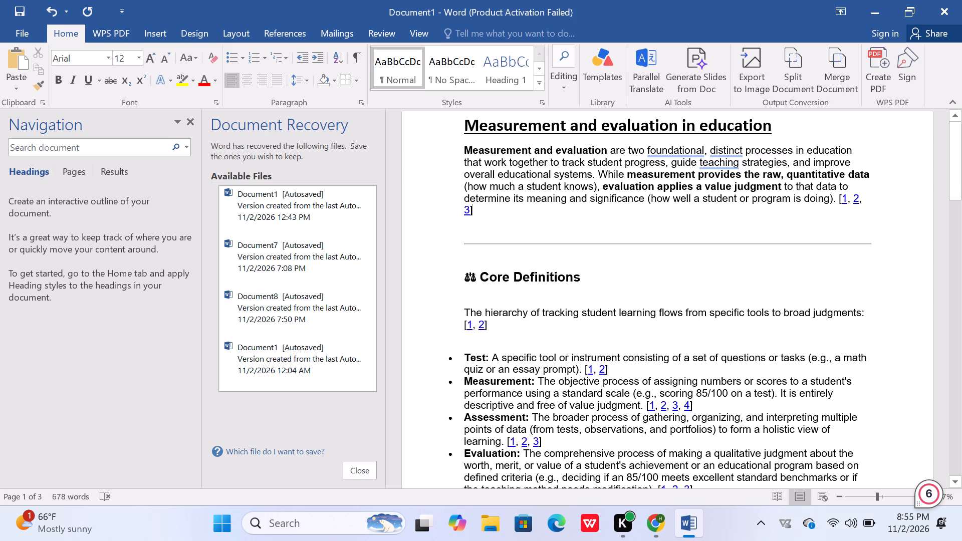
{"action": "key", "text": "BackSpace"}
{"action": "key", "text": "BackSpace"}
{"action": "key", "text": "BackSpace"}
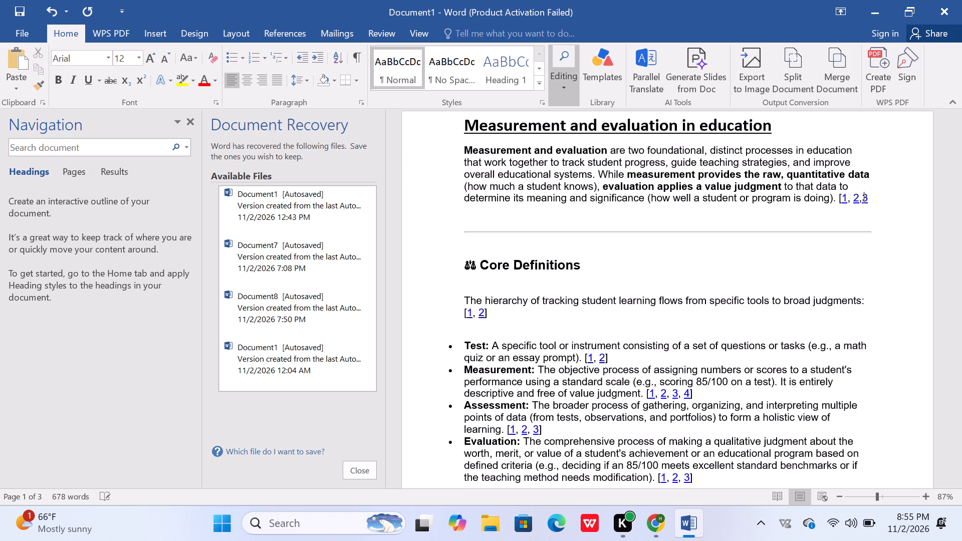
{"action": "key", "text": "BackSpace"}
{"action": "key", "text": "BackSpace"}
{"action": "key", "text": "BackSpace"}
{"action": "key", "text": "BackSpace"}
{"action": "key", "text": "BackSpace"}
{"action": "key", "text": "BackSpace"}
{"action": "left_click", "coordinate": [867, 197]}
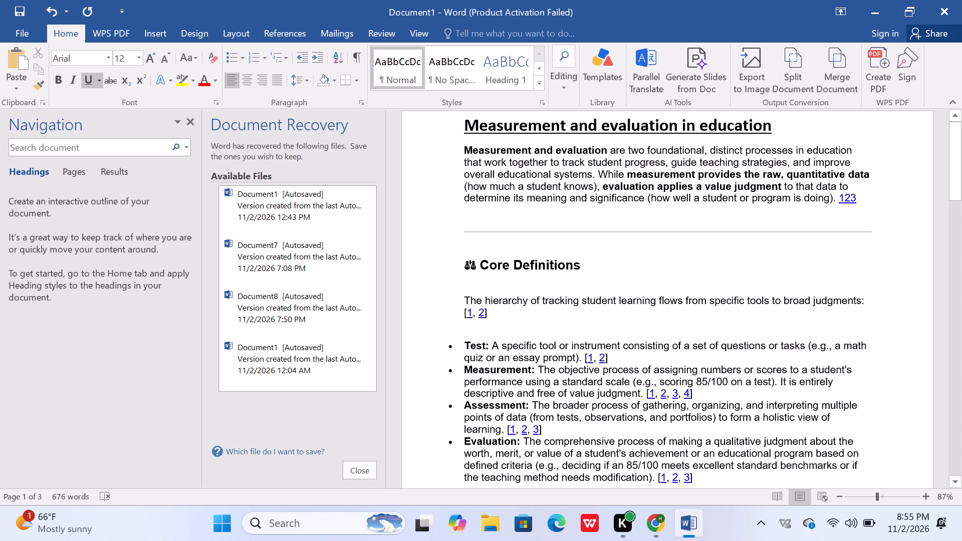
{"action": "key", "text": "BackSpace"}
{"action": "key", "text": "BackSpace"}
{"action": "key", "text": "BackSpace"}
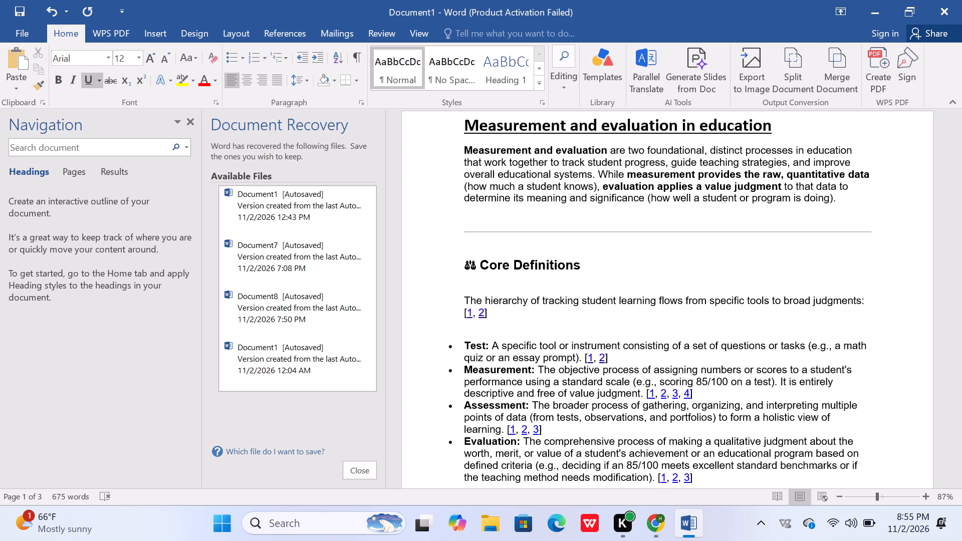
Underline the "Core Definitions" heading.
{"action": "scroll", "coordinate": [658, 216], "scroll_direction": "down", "scroll_amount": 2}
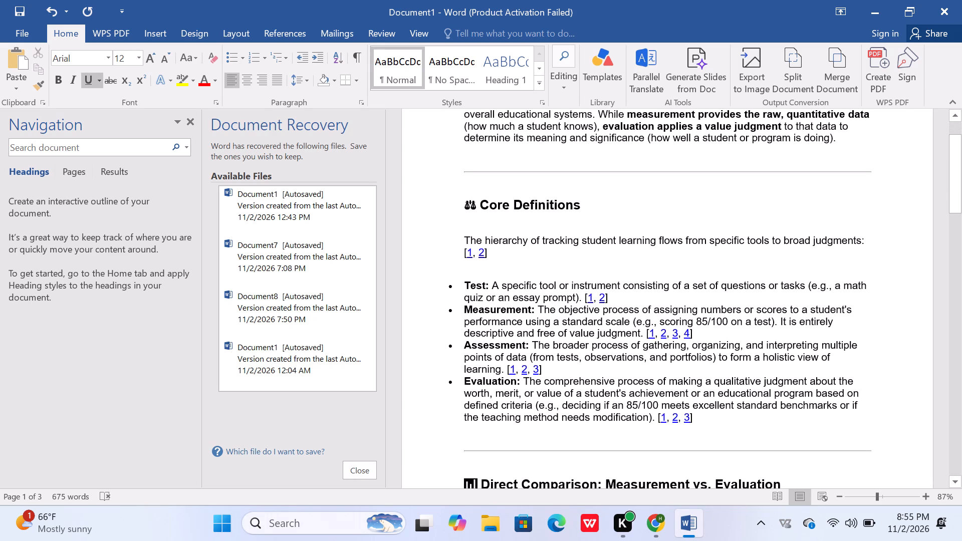
{"action": "left_click_drag", "start_coordinate": [466, 206], "coordinate": [460, 195]}
{"action": "left_click_drag", "start_coordinate": [458, 186], "coordinate": [461, 214]}
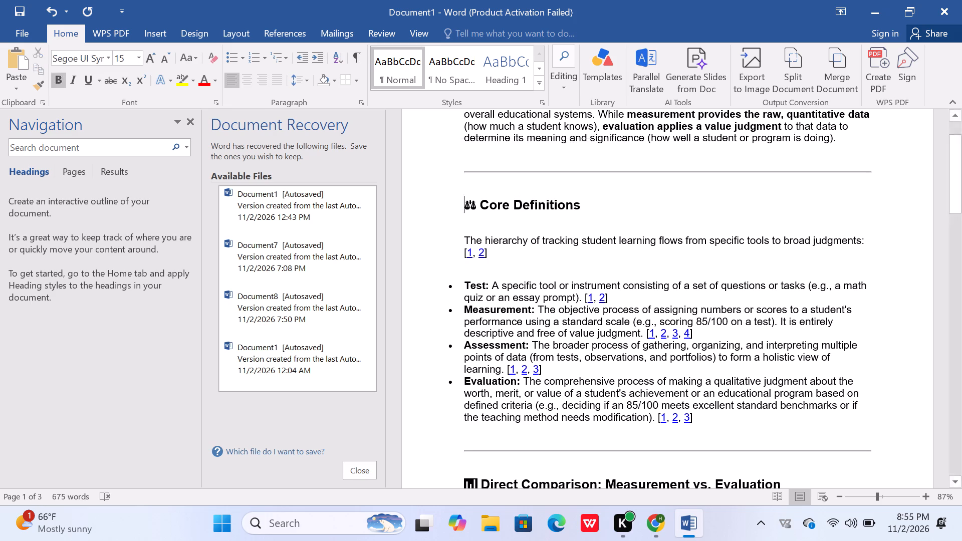
{"action": "left_click_drag", "start_coordinate": [463, 210], "coordinate": [784, 226]}
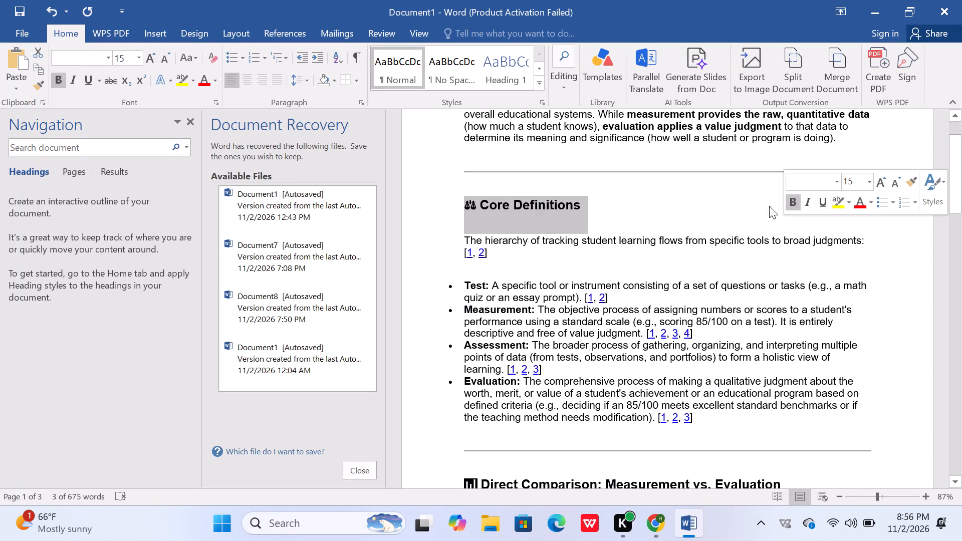
{"action": "left_click", "coordinate": [825, 204]}
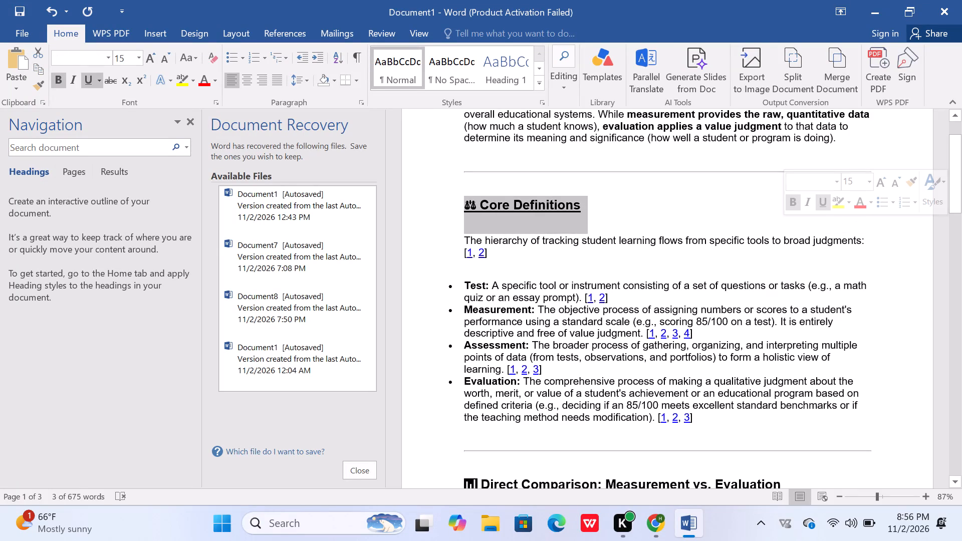
{"action": "left_click", "coordinate": [751, 228]}
Delete the bracketed citation links 1, 2 after the sentence ending in "broad judgments:" under Core Definitions.
{"action": "scroll", "coordinate": [753, 250], "scroll_direction": "down", "scroll_amount": 2}
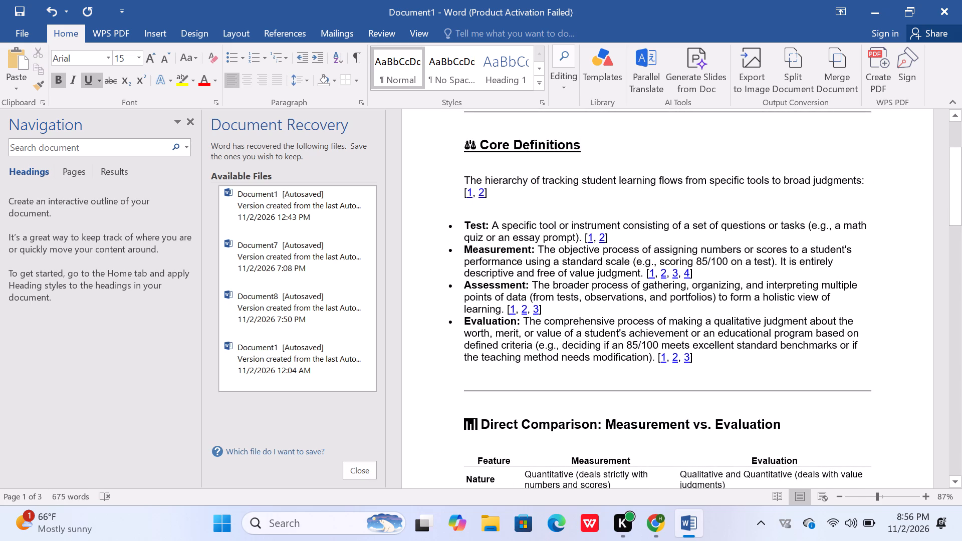
{"action": "left_click", "coordinate": [494, 204]}
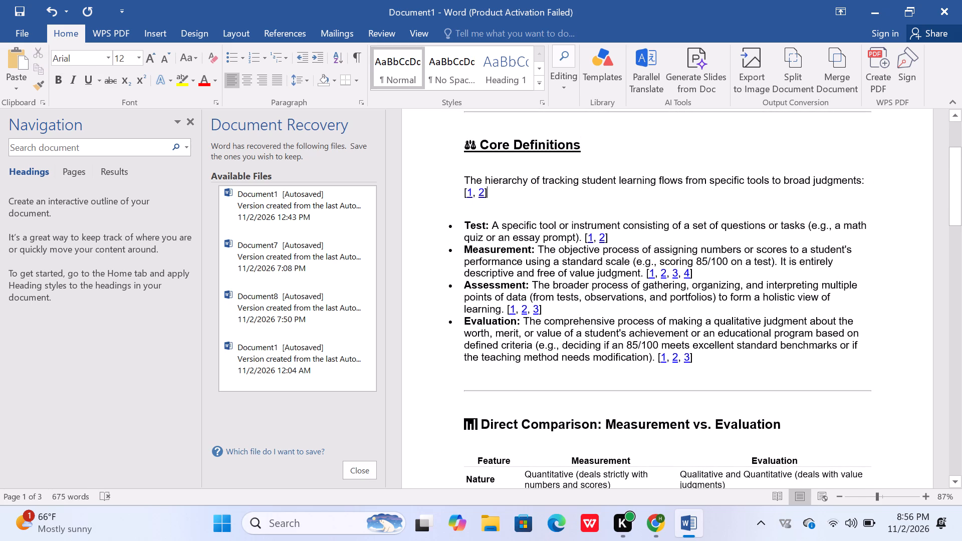
{"action": "key", "text": "BackSpace"}
{"action": "key", "text": "BackSpace"}
{"action": "key", "text": "BackSpace"}
{"action": "key", "text": "BackSpace"}
{"action": "key", "text": "BackSpace"}
{"action": "key", "text": "BackSpace"}
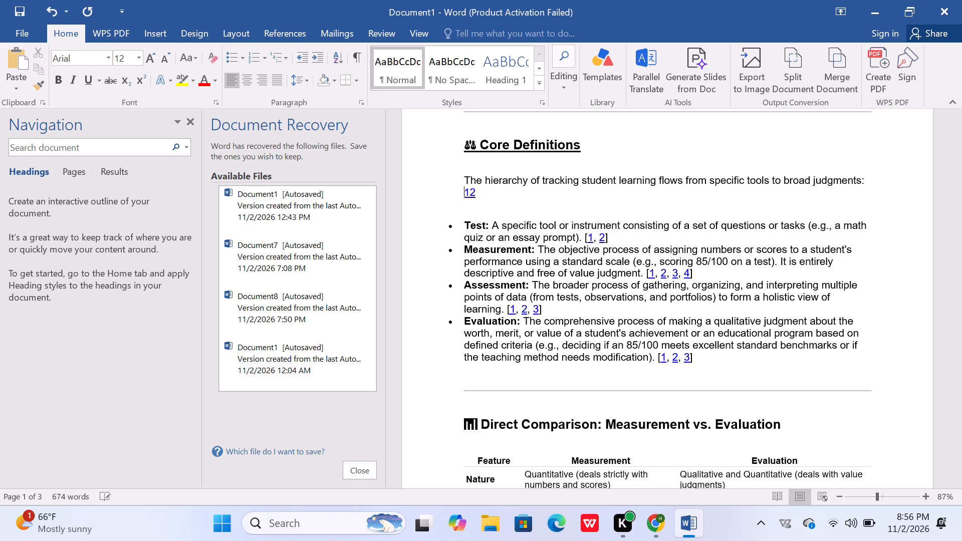
{"action": "left_click", "coordinate": [491, 195]}
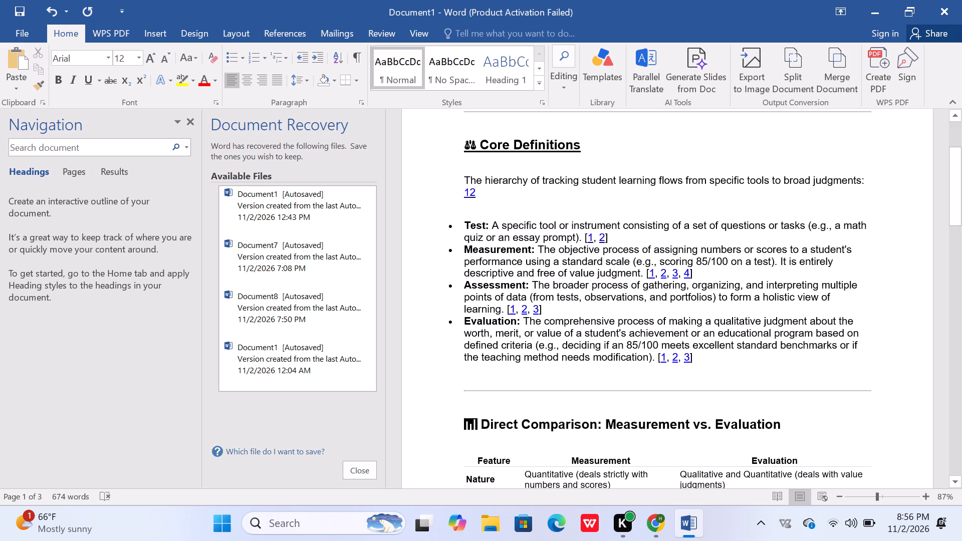
{"action": "key", "text": "BackSpace"}
{"action": "key", "text": "BackSpace"}
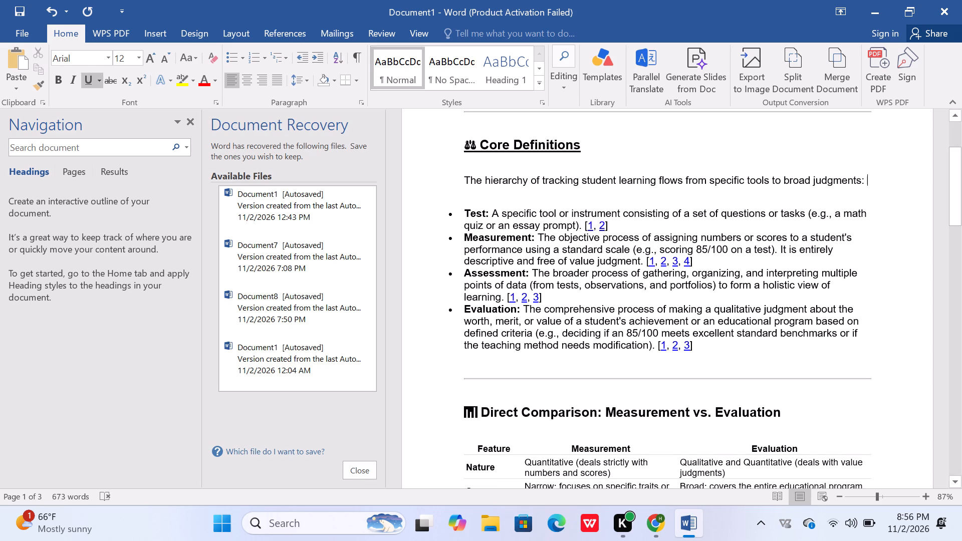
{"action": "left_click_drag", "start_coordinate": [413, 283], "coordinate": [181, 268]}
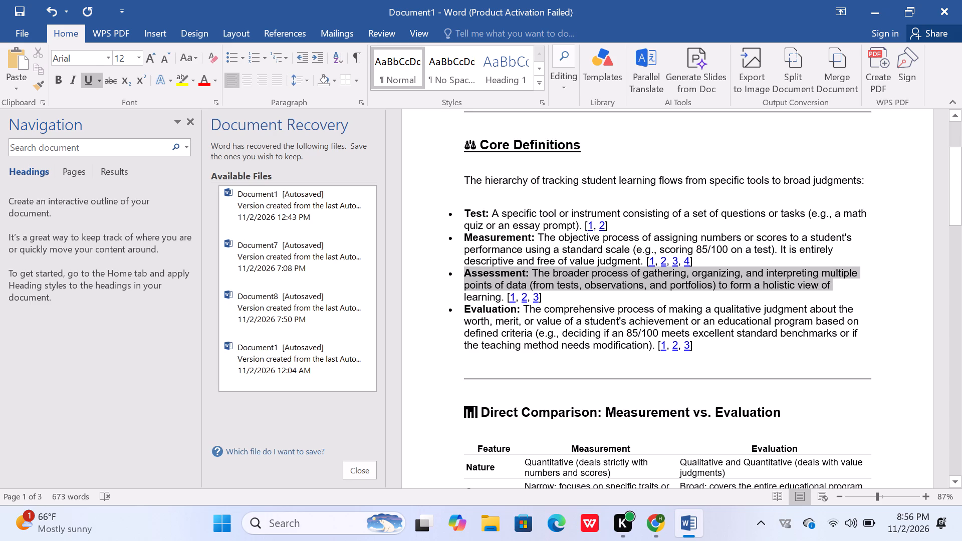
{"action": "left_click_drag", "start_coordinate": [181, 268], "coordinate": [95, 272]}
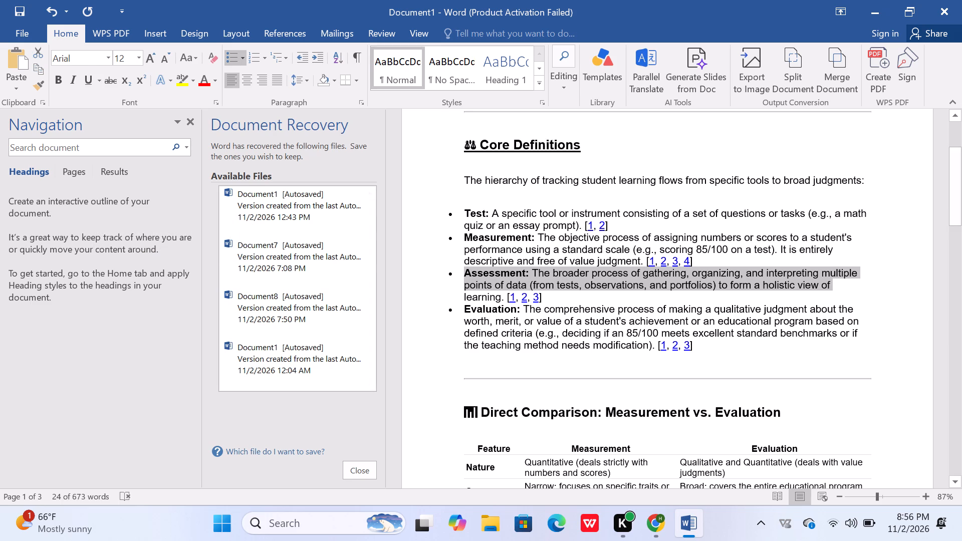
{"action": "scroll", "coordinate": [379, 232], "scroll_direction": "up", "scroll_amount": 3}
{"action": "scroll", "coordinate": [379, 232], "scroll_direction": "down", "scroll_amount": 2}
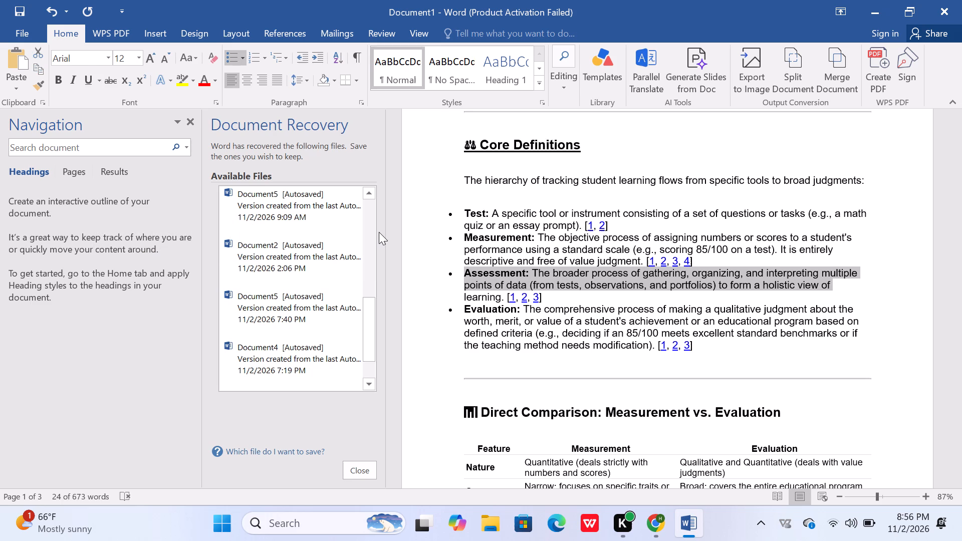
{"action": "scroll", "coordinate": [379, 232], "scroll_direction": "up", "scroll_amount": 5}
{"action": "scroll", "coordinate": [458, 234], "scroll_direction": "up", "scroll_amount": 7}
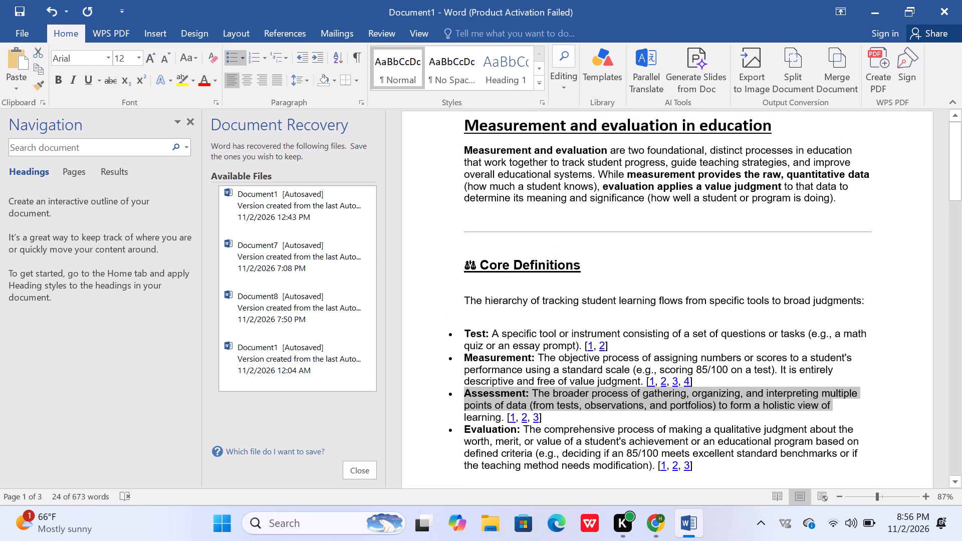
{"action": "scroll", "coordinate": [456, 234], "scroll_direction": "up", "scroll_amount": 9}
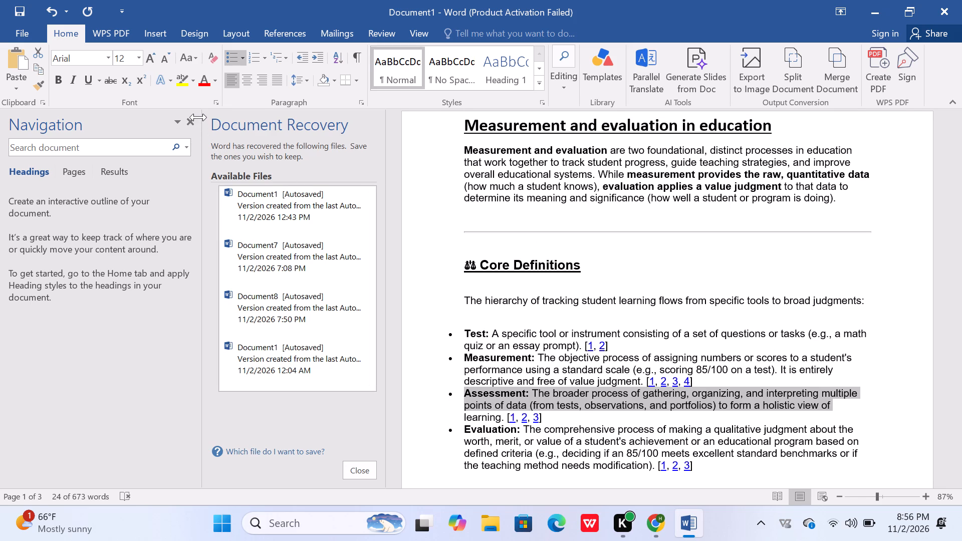
Close the Navigation pane.
{"action": "left_click_drag", "start_coordinate": [188, 119], "coordinate": [193, 119]}
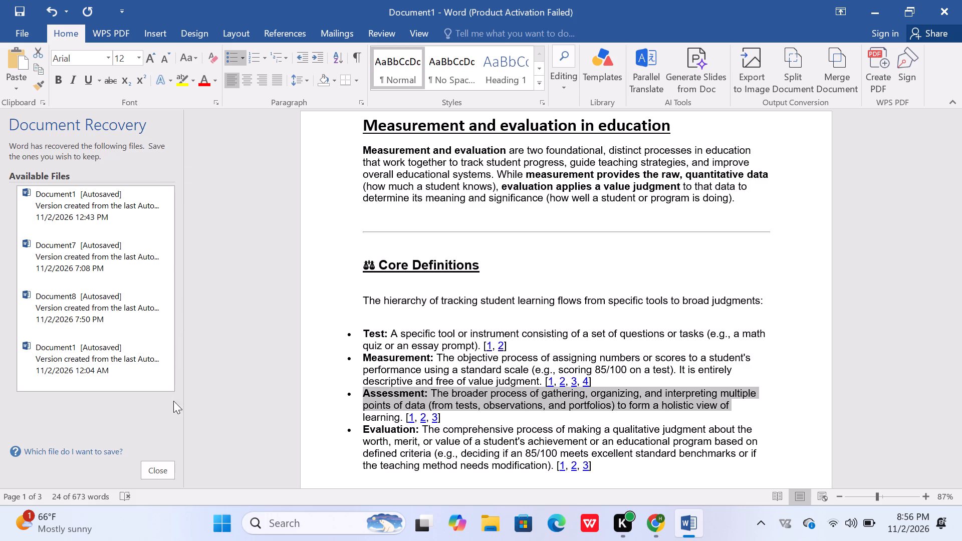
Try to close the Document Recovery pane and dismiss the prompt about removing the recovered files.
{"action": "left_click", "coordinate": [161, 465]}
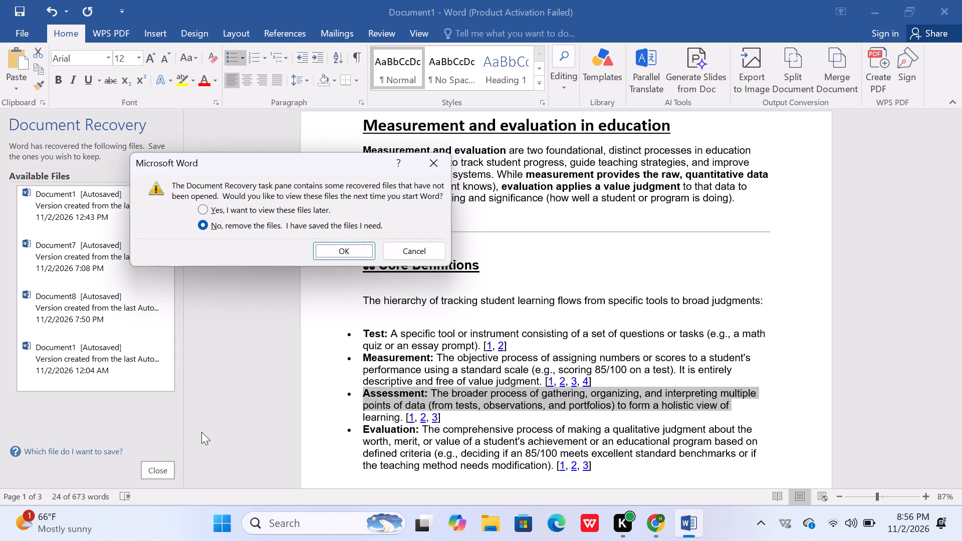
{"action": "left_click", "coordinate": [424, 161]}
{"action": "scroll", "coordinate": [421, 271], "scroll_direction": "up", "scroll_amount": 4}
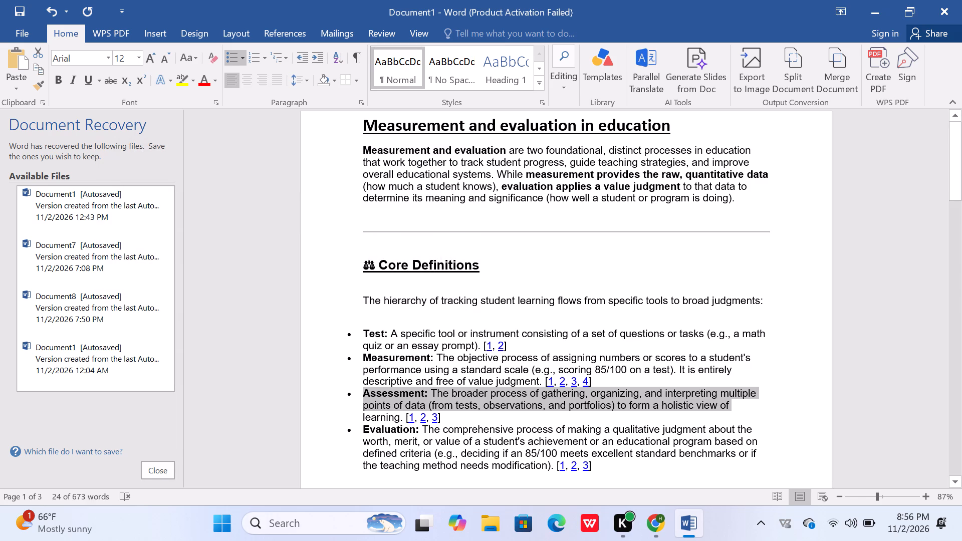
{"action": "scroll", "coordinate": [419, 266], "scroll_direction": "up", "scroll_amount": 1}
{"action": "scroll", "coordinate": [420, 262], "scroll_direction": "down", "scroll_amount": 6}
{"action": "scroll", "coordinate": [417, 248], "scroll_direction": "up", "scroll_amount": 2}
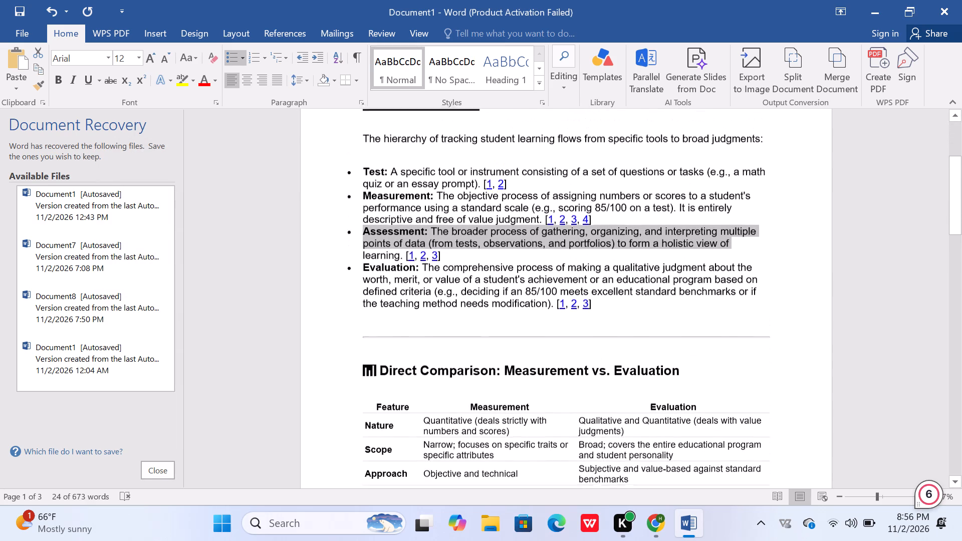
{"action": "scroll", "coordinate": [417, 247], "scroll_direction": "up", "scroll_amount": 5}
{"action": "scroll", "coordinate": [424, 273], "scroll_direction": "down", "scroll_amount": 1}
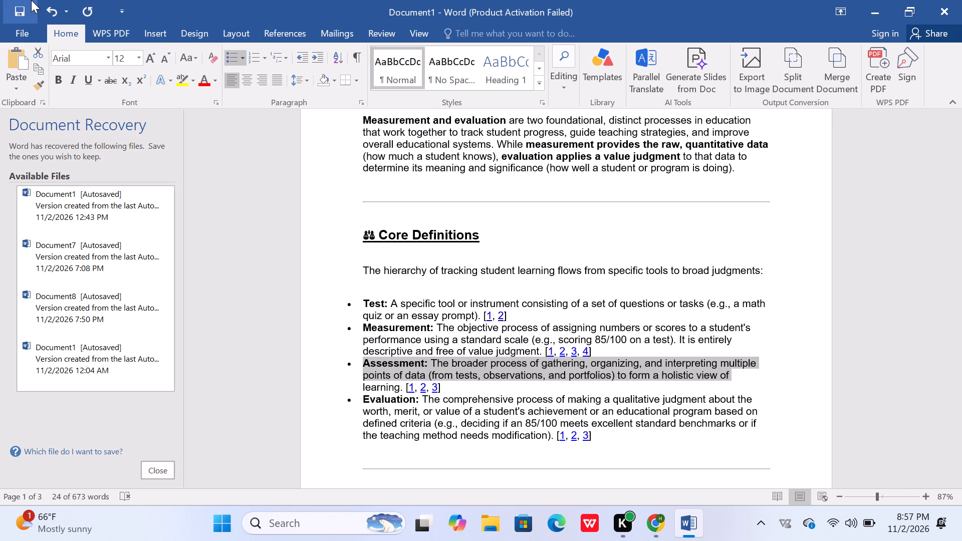
Delete the bracketed citation links 1, 2 at the end of the Test definition.
{"action": "scroll", "coordinate": [0, 540], "scroll_direction": "down", "scroll_amount": 4}
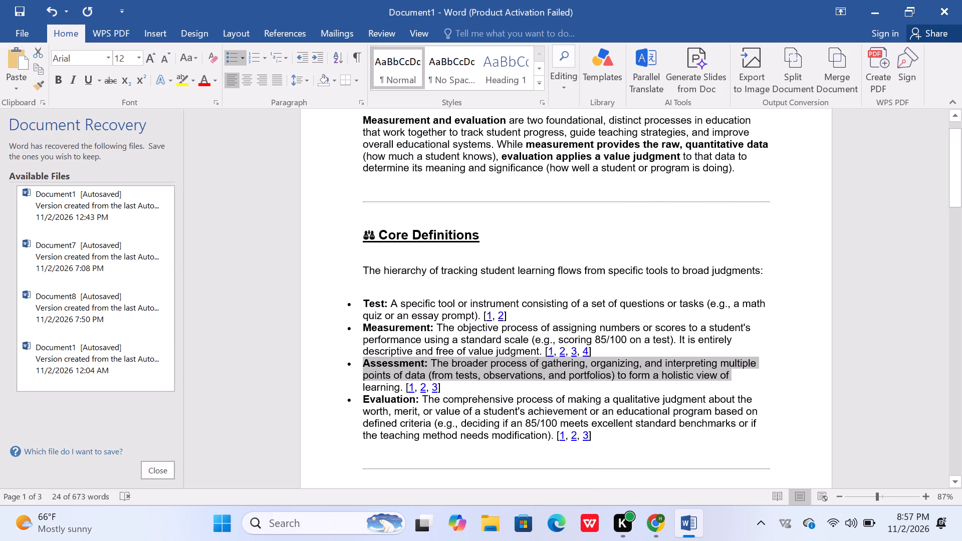
{"action": "left_click", "coordinate": [522, 313]}
{"action": "key", "text": "BackSpace"}
{"action": "key", "text": "BackSpace"}
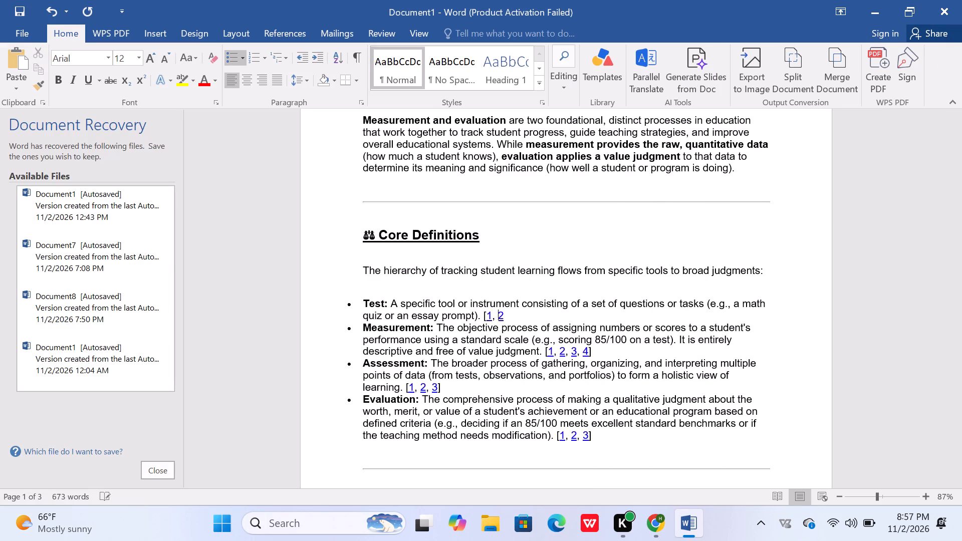
{"action": "key", "text": "BackSpace"}
{"action": "key", "text": "BackSpace"}
{"action": "key", "text": "BackSpace"}
{"action": "key", "text": "BackSpace"}
{"action": "key", "text": "BackSpace"}
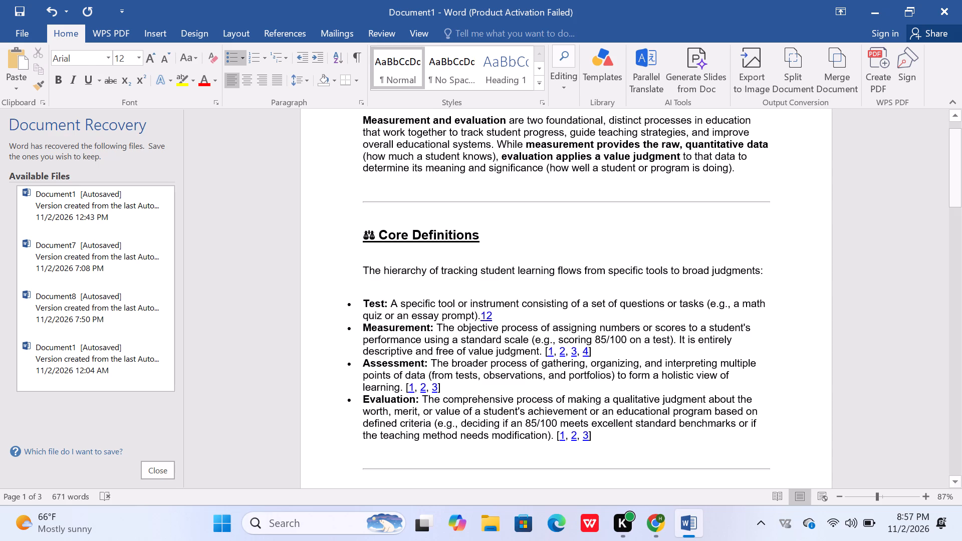
{"action": "left_click", "coordinate": [497, 313]}
{"action": "key", "text": "BackSpace"}
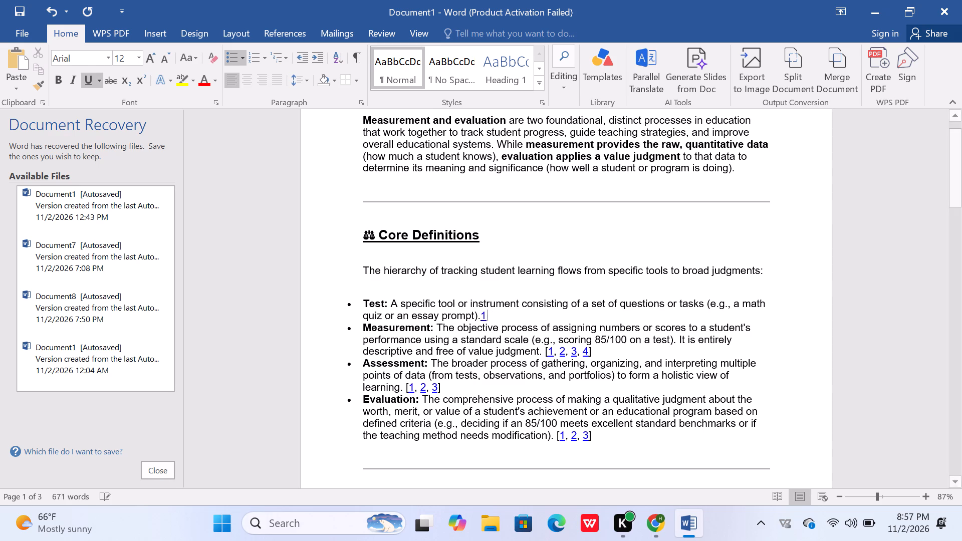
{"action": "key", "text": "BackSpace"}
Delete the bracketed citation links 1, 2, 3, 4 at the end of the Measurement definition.
{"action": "left_click", "coordinate": [596, 348]}
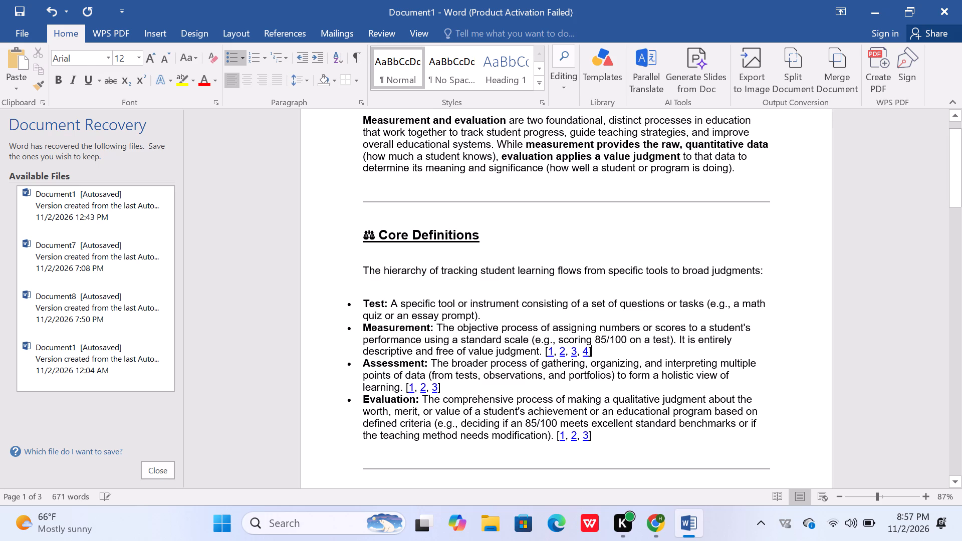
{"action": "key", "text": "BackSpace"}
{"action": "key", "text": "BackSpace"}
{"action": "key", "text": "BackSpace"}
{"action": "key", "text": "BackSpace"}
{"action": "key", "text": "BackSpace"}
{"action": "key", "text": "BackSpace"}
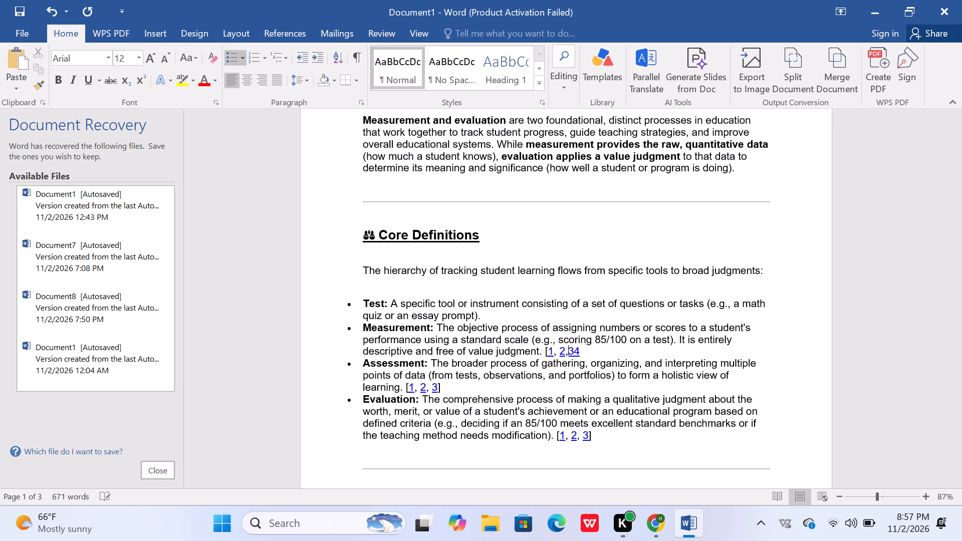
{"action": "key", "text": "BackSpace"}
{"action": "key", "text": "BackSpace"}
{"action": "key", "text": "BackSpace"}
{"action": "key", "text": "BackSpace"}
{"action": "key", "text": "BackSpace"}
{"action": "key", "text": "BackSpace"}
{"action": "left_click", "coordinate": [581, 350]}
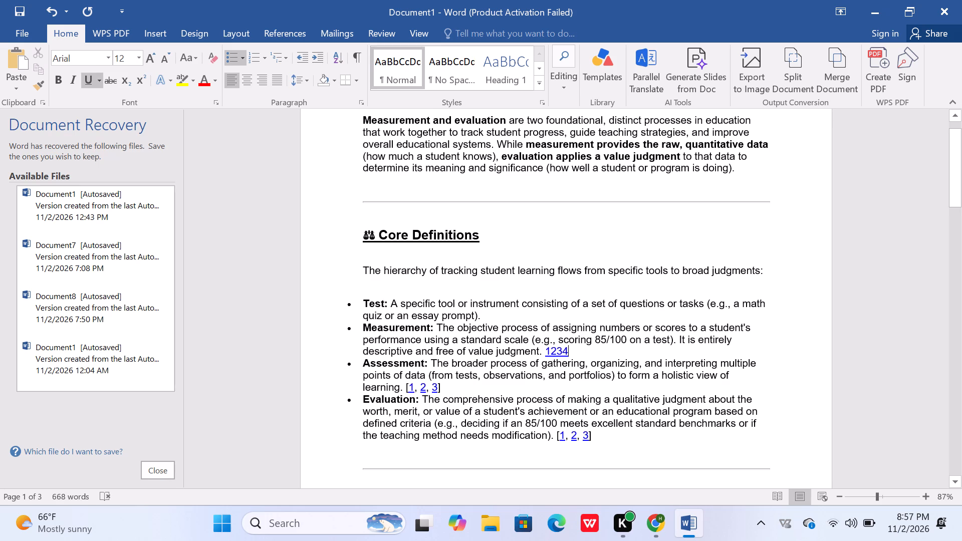
{"action": "key", "text": "BackSpace"}
{"action": "key", "text": "BackSpace"}
{"action": "key", "text": "BackSpace"}
{"action": "key", "text": "BackSpace"}
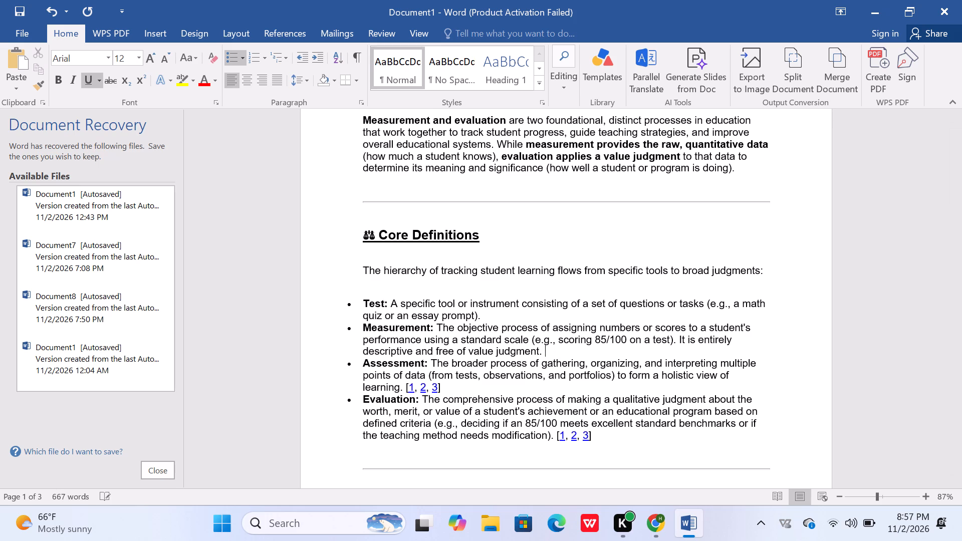
Delete the bracketed citation links 1, 2, 3 at the end of the Assessment definition.
{"action": "left_click", "coordinate": [450, 393]}
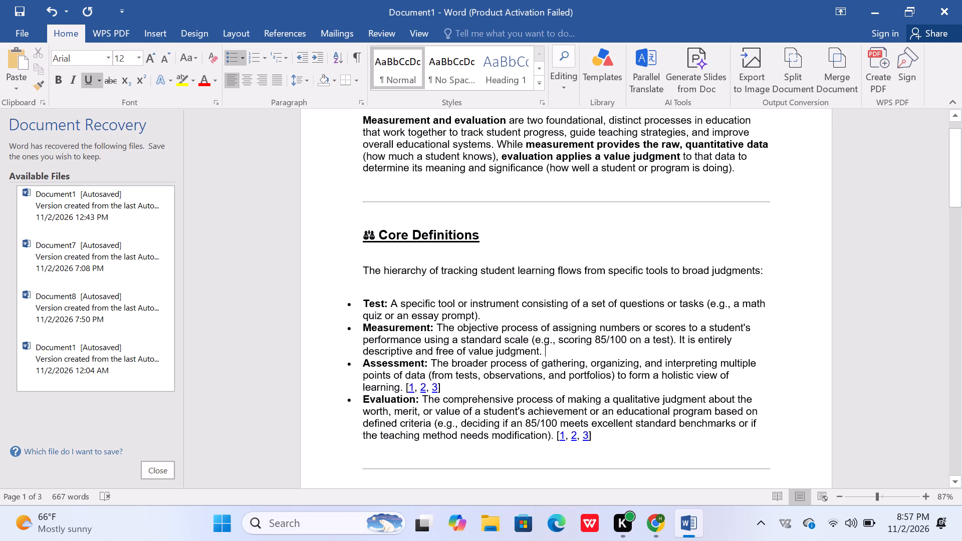
{"action": "left_click", "coordinate": [442, 391]}
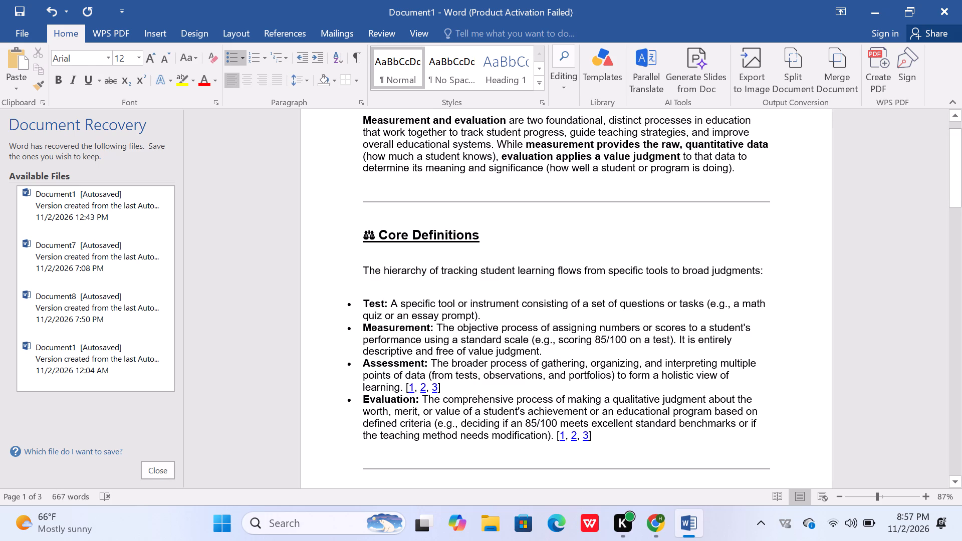
{"action": "key", "text": "BackSpace"}
{"action": "key", "text": "BackSpace"}
{"action": "key", "text": "BackSpace"}
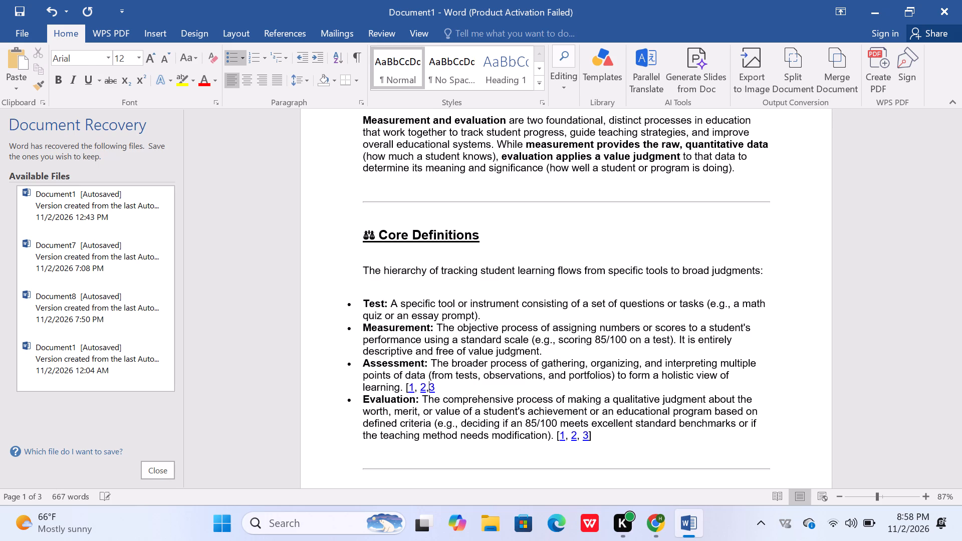
{"action": "key", "text": "BackSpace"}
{"action": "key", "text": "BackSpace"}
{"action": "key", "text": "BackSpace"}
{"action": "key", "text": "BackSpace"}
{"action": "key", "text": "BackSpace"}
{"action": "key", "text": "BackSpace"}
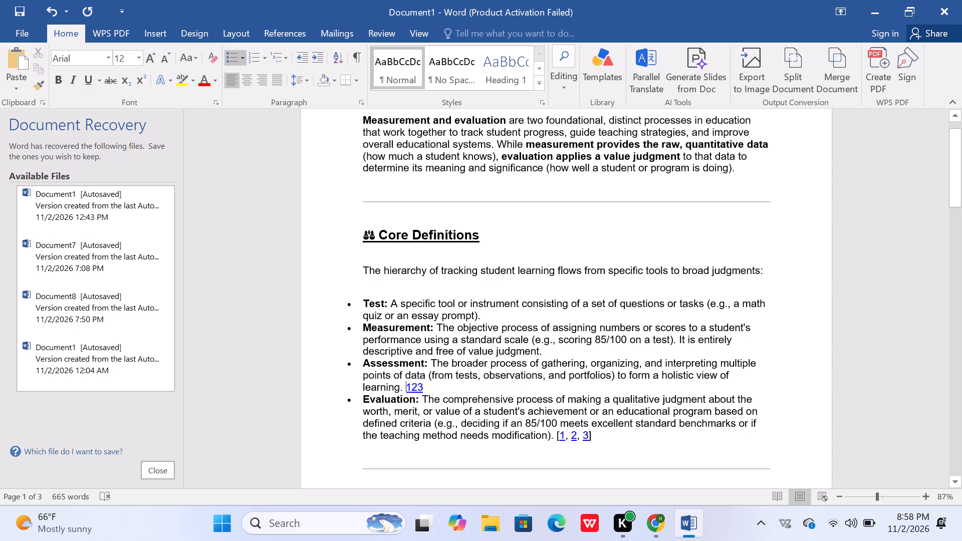
{"action": "left_click", "coordinate": [430, 376]}
{"action": "left_click", "coordinate": [421, 386]}
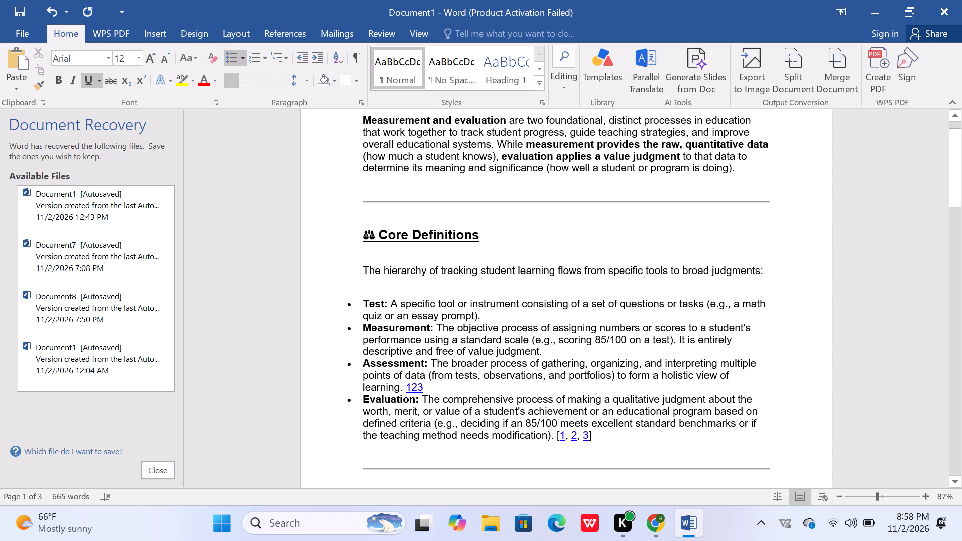
{"action": "key", "text": "BackSpace"}
{"action": "key", "text": "BackSpace"}
{"action": "key", "text": "BackSpace"}
Underline the word "Test" and highlight the "Test:" label in yellow in the Core Definitions list.
{"action": "left_click_drag", "start_coordinate": [362, 304], "coordinate": [363, 304]}
{"action": "left_click_drag", "start_coordinate": [363, 304], "coordinate": [382, 307]}
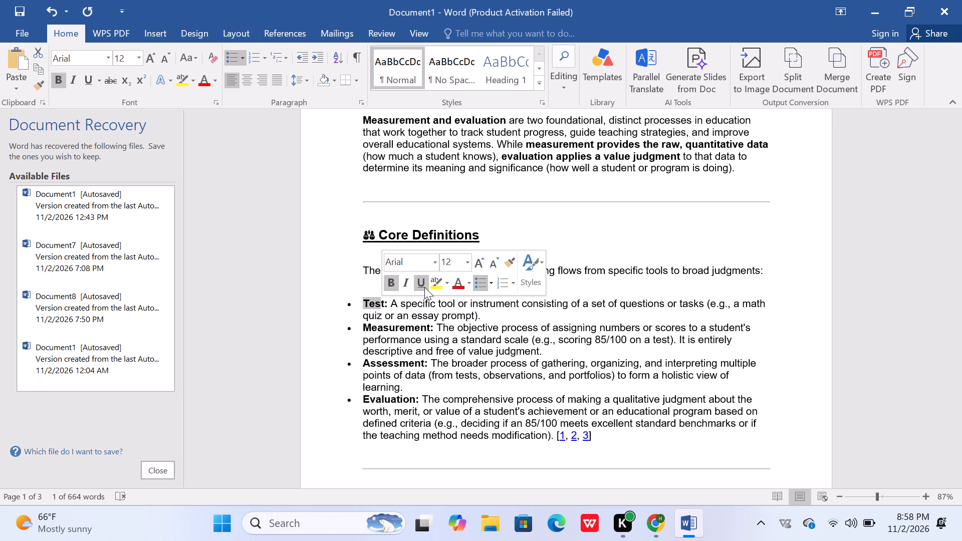
{"action": "left_click", "coordinate": [429, 287]}
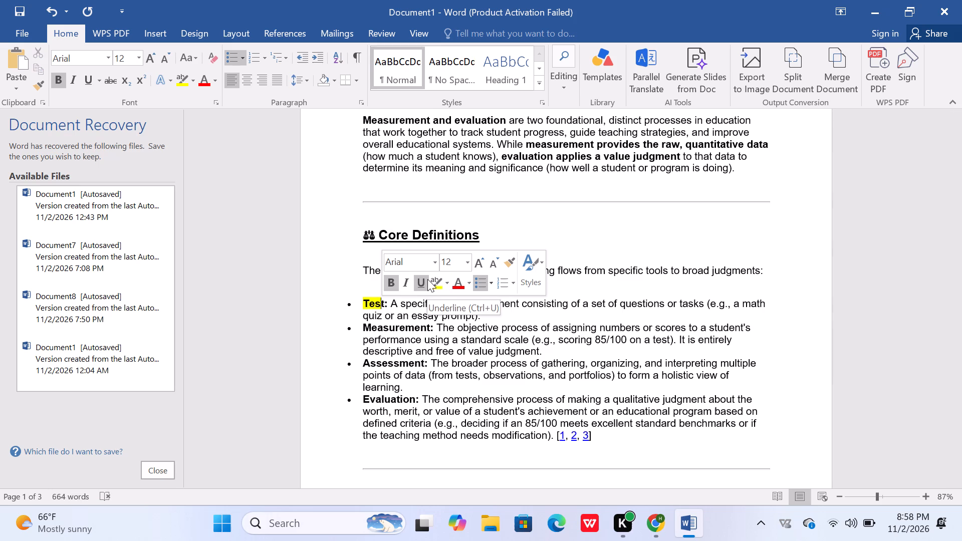
{"action": "left_click", "coordinate": [424, 280]}
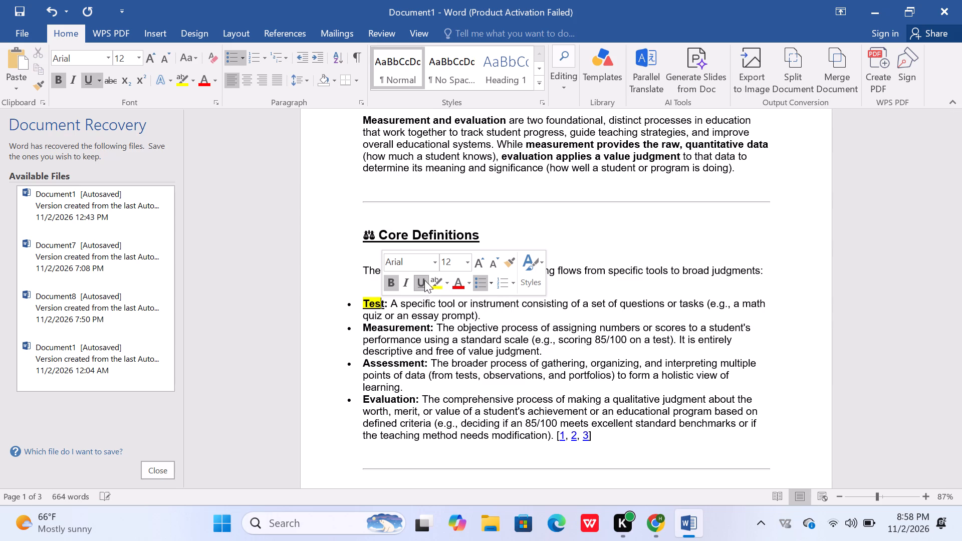
{"action": "left_click", "coordinate": [373, 300]}
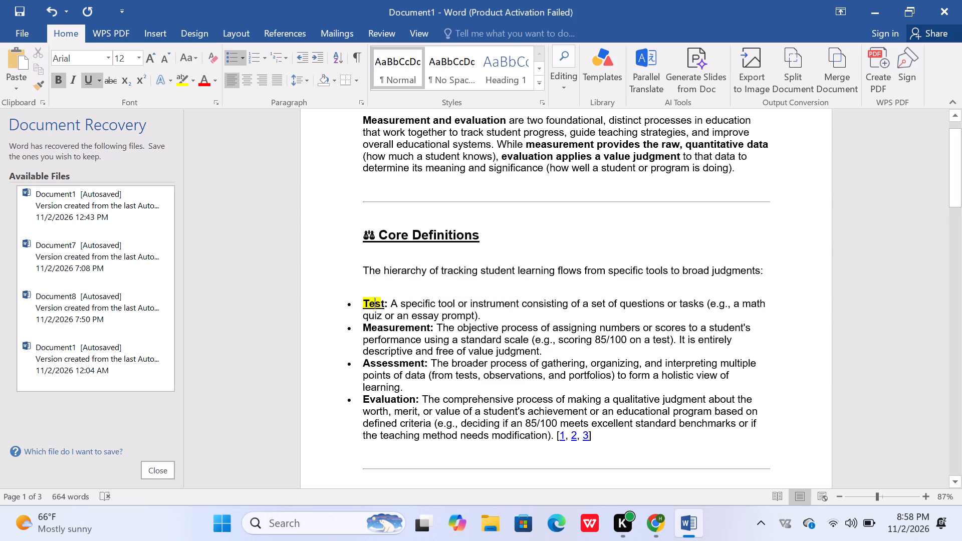
{"action": "left_click_drag", "start_coordinate": [365, 302], "coordinate": [379, 307]}
{"action": "left_click_drag", "start_coordinate": [379, 307], "coordinate": [388, 308]}
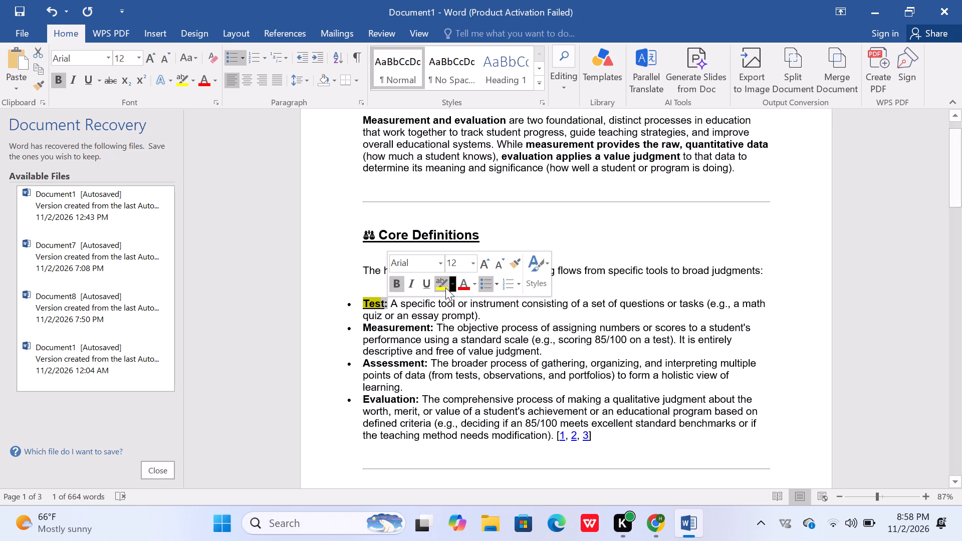
{"action": "left_click", "coordinate": [445, 288]}
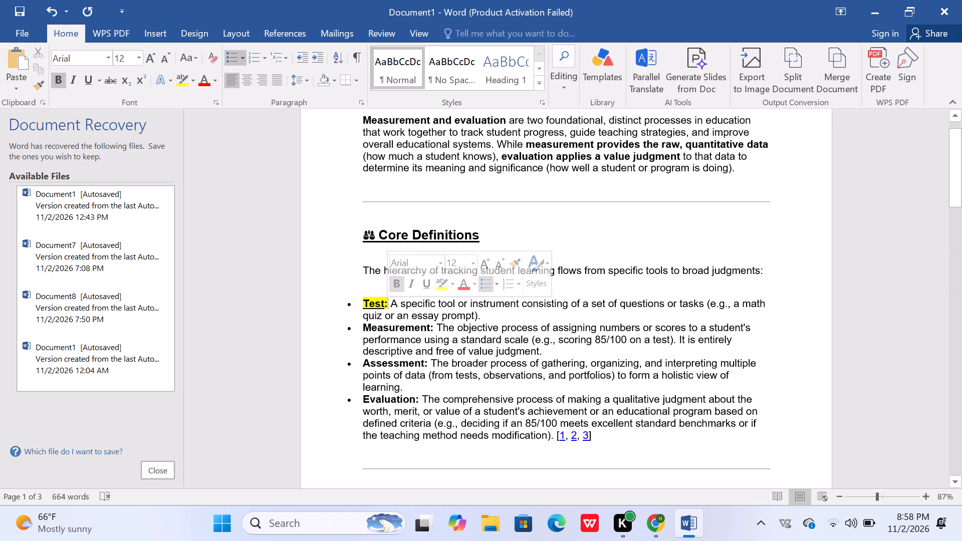
Highlight the word "Measurement" in yellow at the start of its definition in the Core Definitions list.
{"action": "scroll", "coordinate": [351, 297], "scroll_direction": "down", "scroll_amount": 2}
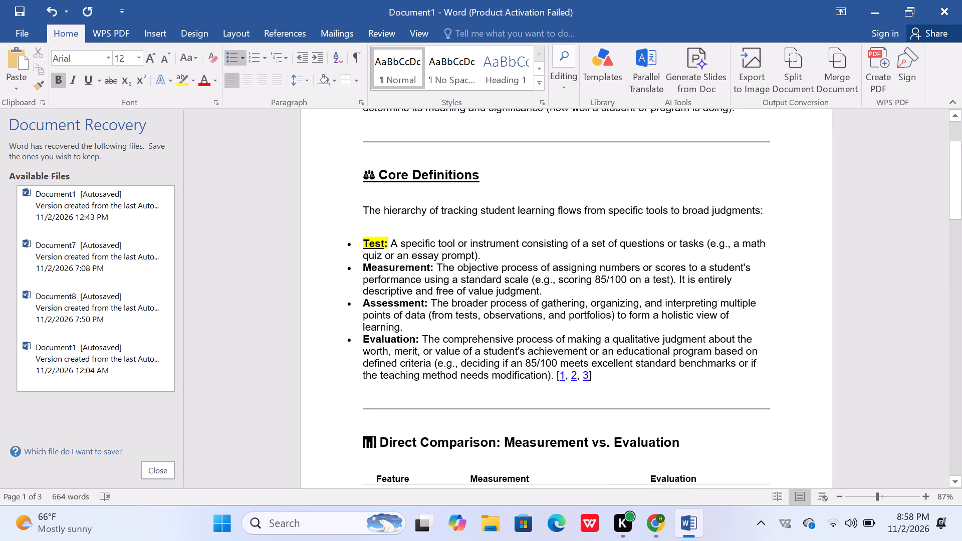
{"action": "left_click_drag", "start_coordinate": [359, 262], "coordinate": [407, 272]}
{"action": "left_click_drag", "start_coordinate": [407, 272], "coordinate": [427, 276]}
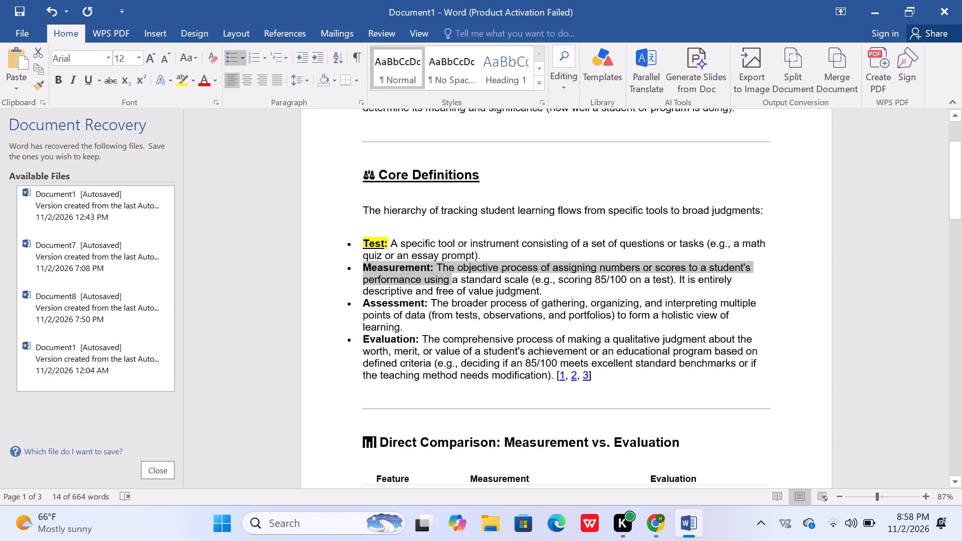
{"action": "left_click_drag", "start_coordinate": [298, 275], "coordinate": [320, 275]}
{"action": "left_click", "coordinate": [348, 281]}
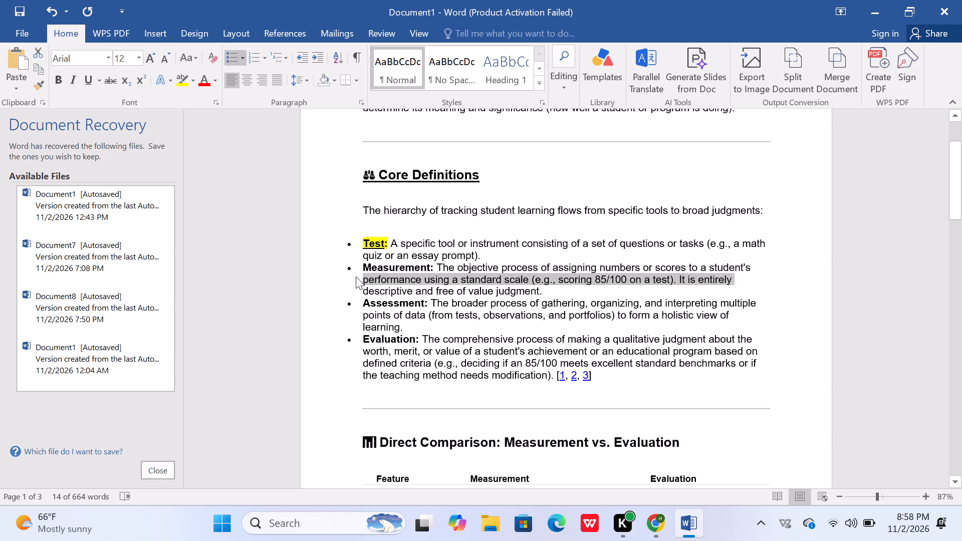
{"action": "left_click", "coordinate": [358, 277]}
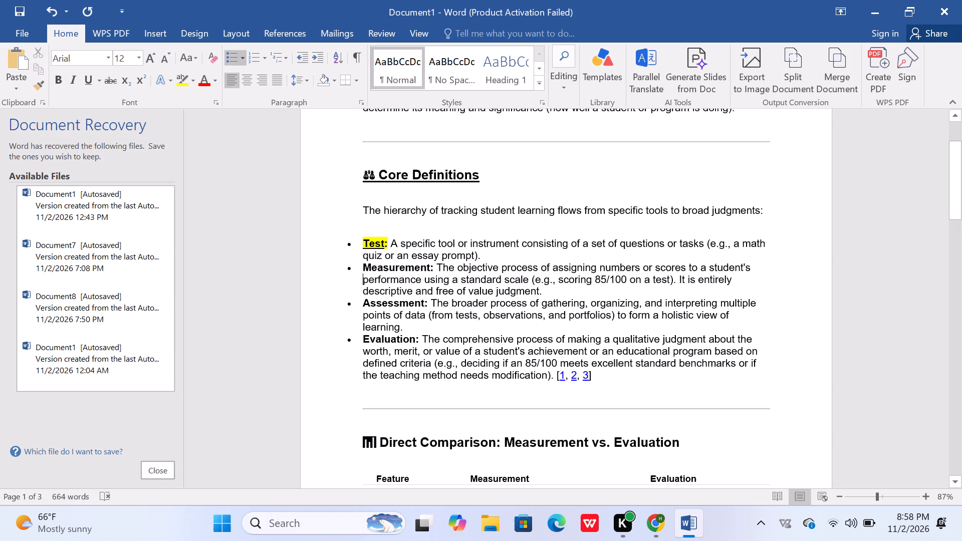
{"action": "left_click_drag", "start_coordinate": [362, 263], "coordinate": [429, 272]}
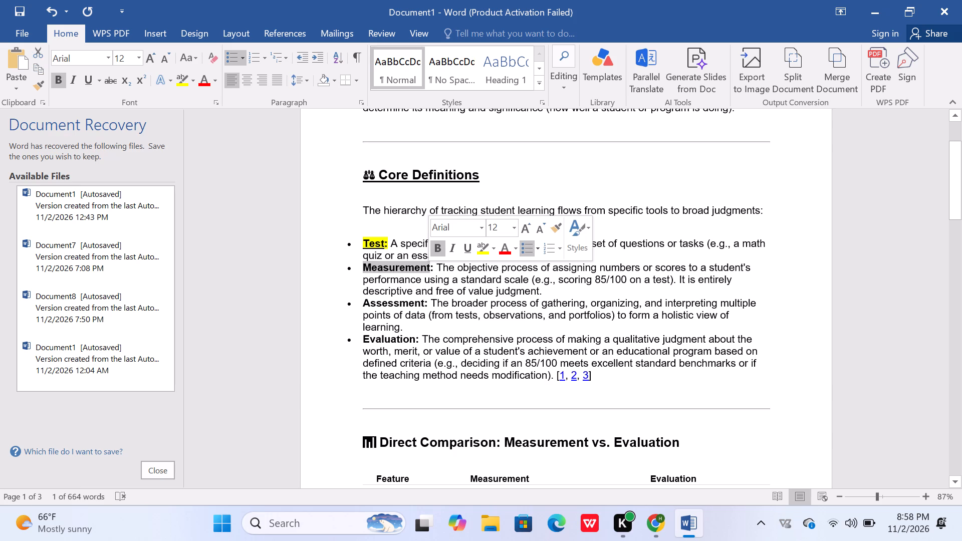
{"action": "left_click", "coordinate": [485, 253]}
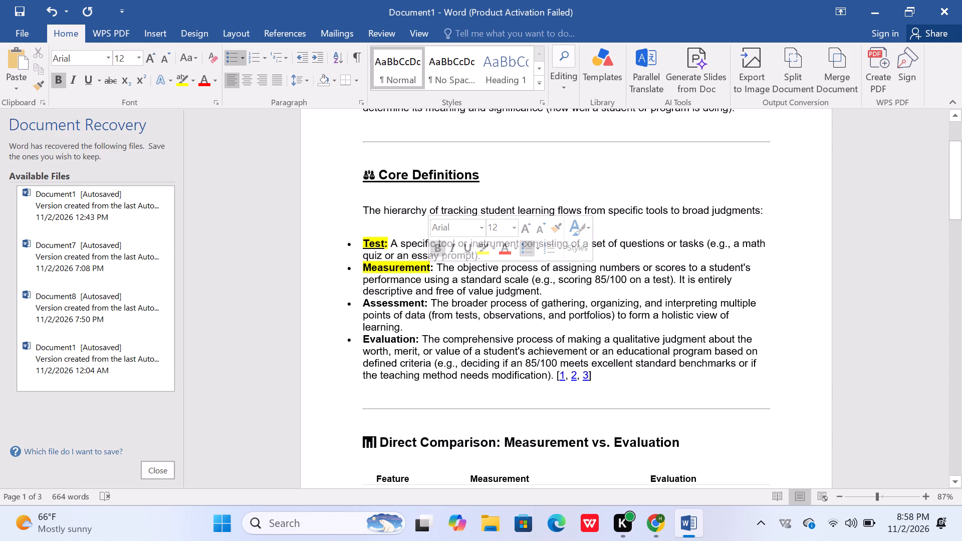
Highlight the "Assessment:" label in yellow at the start of its definition in the Core Definitions list.
{"action": "left_click_drag", "start_coordinate": [362, 302], "coordinate": [374, 303]}
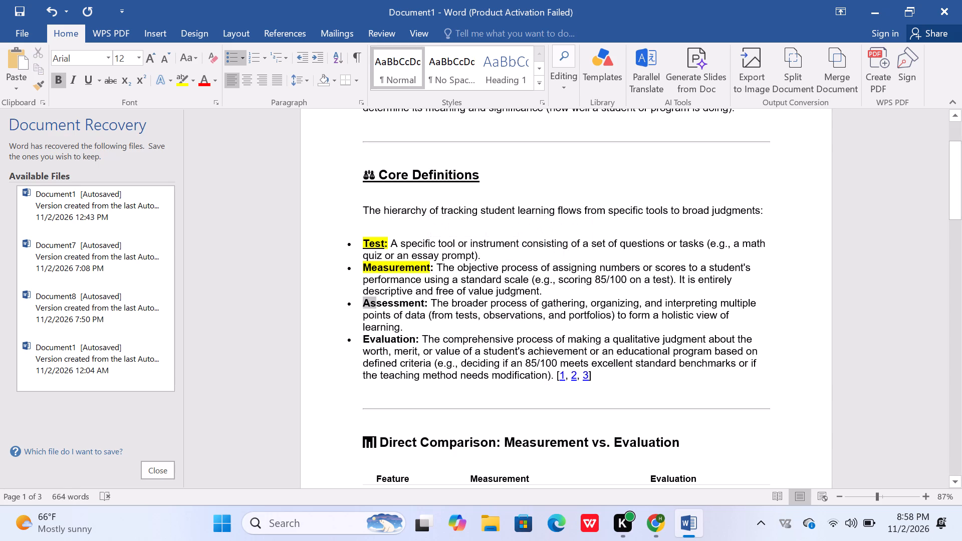
{"action": "left_click_drag", "start_coordinate": [374, 303], "coordinate": [430, 311]}
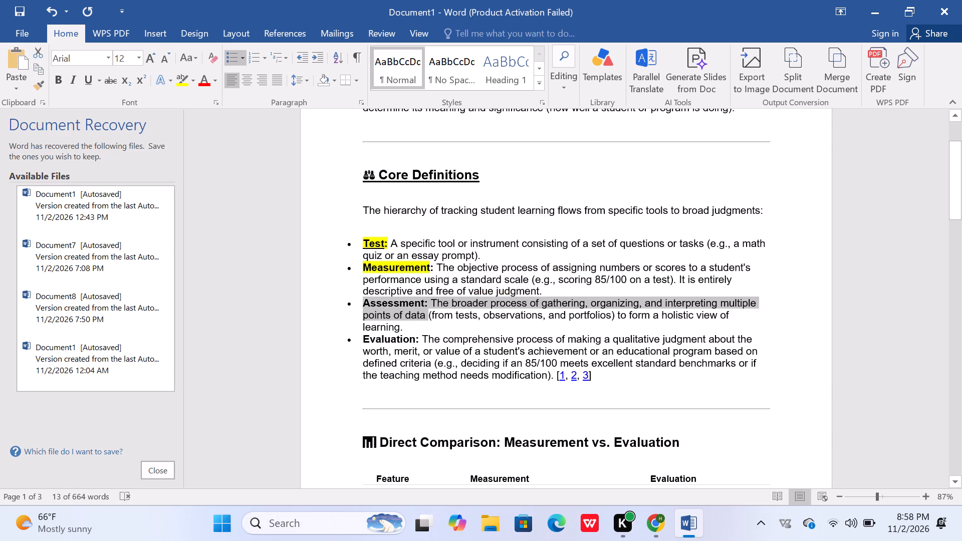
{"action": "left_click_drag", "start_coordinate": [343, 317], "coordinate": [354, 317]}
{"action": "left_click", "coordinate": [346, 306]}
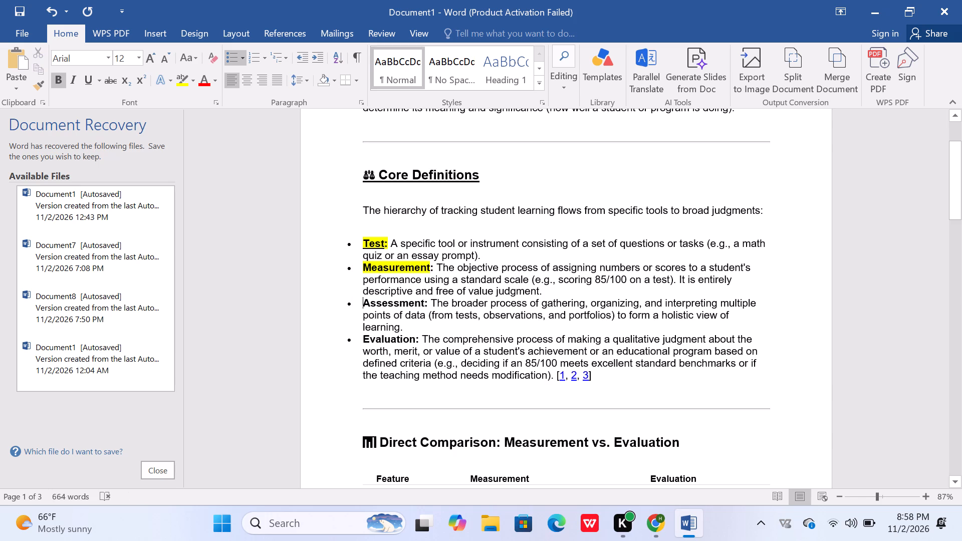
{"action": "left_click_drag", "start_coordinate": [364, 299], "coordinate": [375, 302]}
{"action": "left_click_drag", "start_coordinate": [375, 302], "coordinate": [427, 301]}
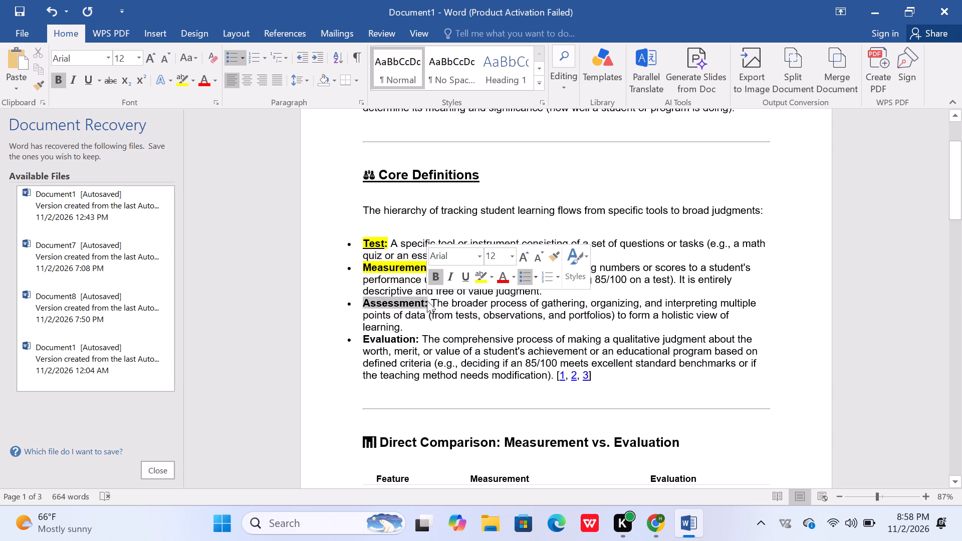
{"action": "left_click", "coordinate": [481, 279]}
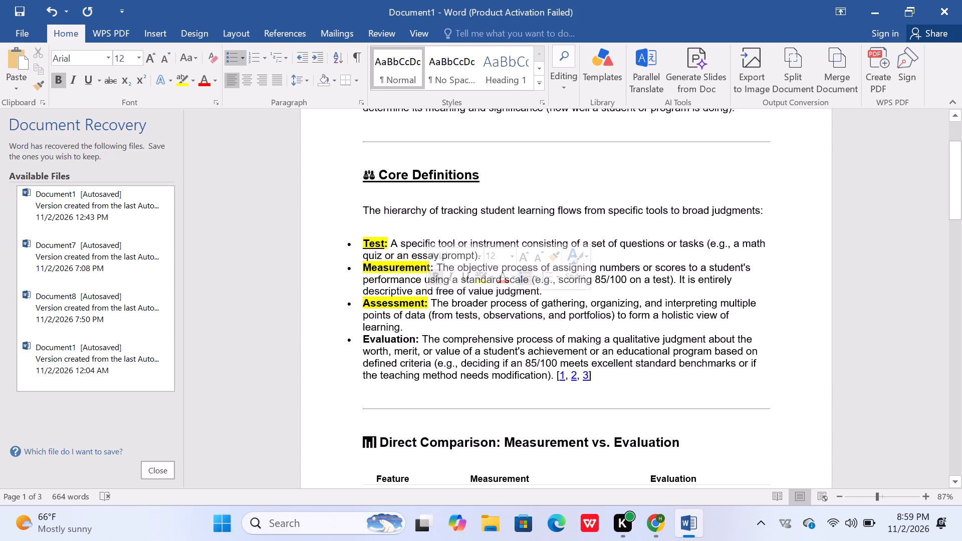
Highlight the word "Evaluation" in yellow at the start of its definition in the Core Definitions list.
{"action": "left_click_drag", "start_coordinate": [362, 340], "coordinate": [408, 349]}
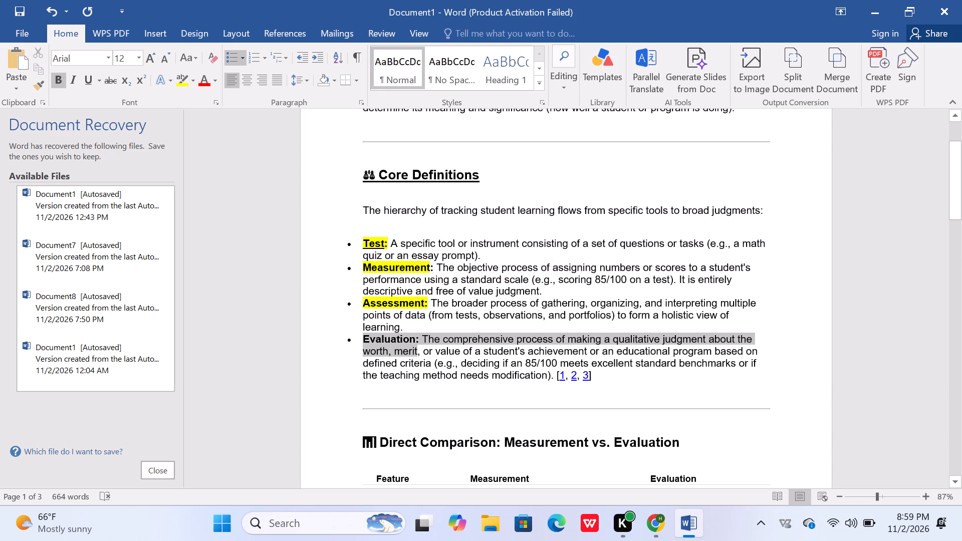
{"action": "left_click_drag", "start_coordinate": [408, 349], "coordinate": [408, 349]}
{"action": "left_click", "coordinate": [356, 354]}
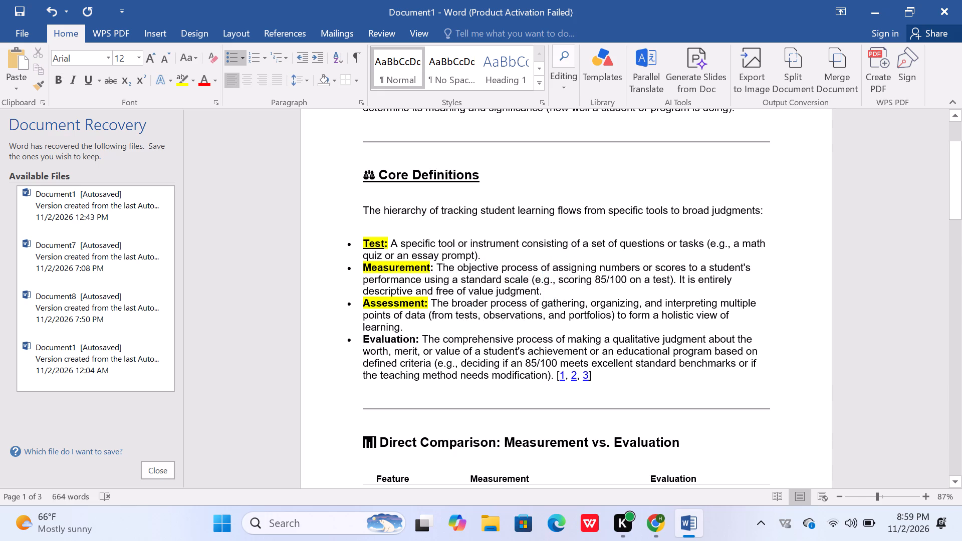
{"action": "left_click_drag", "start_coordinate": [364, 337], "coordinate": [410, 338]}
{"action": "left_click_drag", "start_coordinate": [410, 338], "coordinate": [417, 338]}
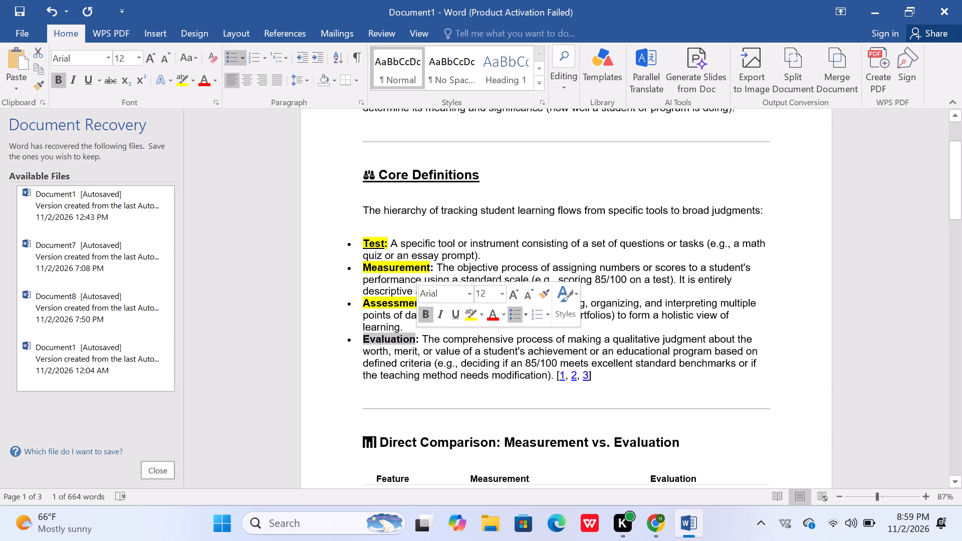
{"action": "left_click", "coordinate": [473, 314]}
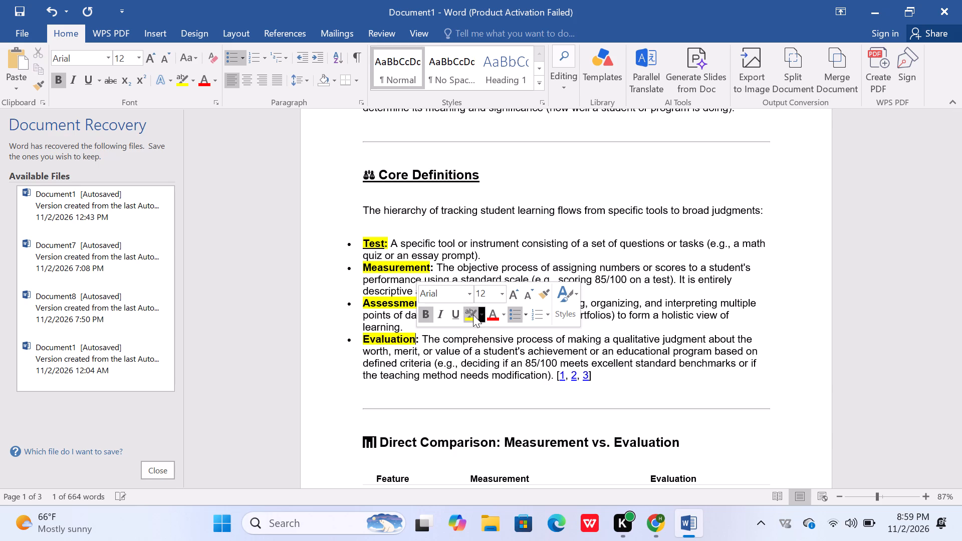
Remove bold from the "Direct Comparison: Measurement vs. Evaluation" heading together with the header row of the table below it.
{"action": "scroll", "coordinate": [469, 334], "scroll_direction": "down", "scroll_amount": 4}
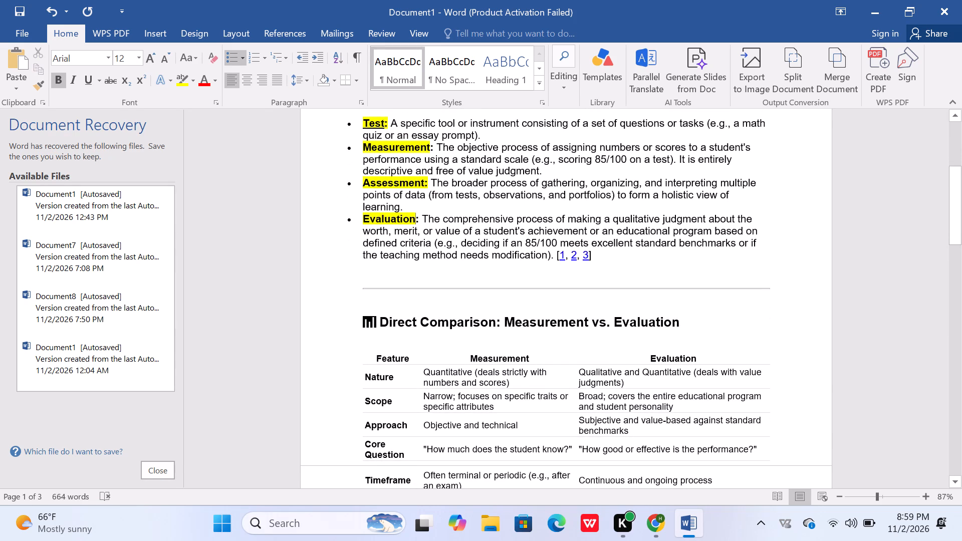
{"action": "scroll", "coordinate": [468, 334], "scroll_direction": "down", "scroll_amount": 1}
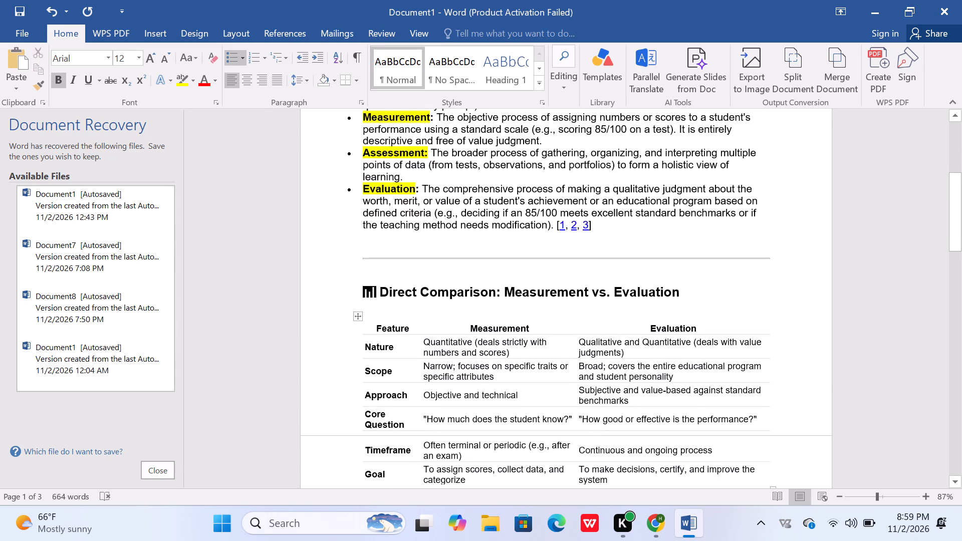
{"action": "left_click_drag", "start_coordinate": [358, 290], "coordinate": [644, 328]}
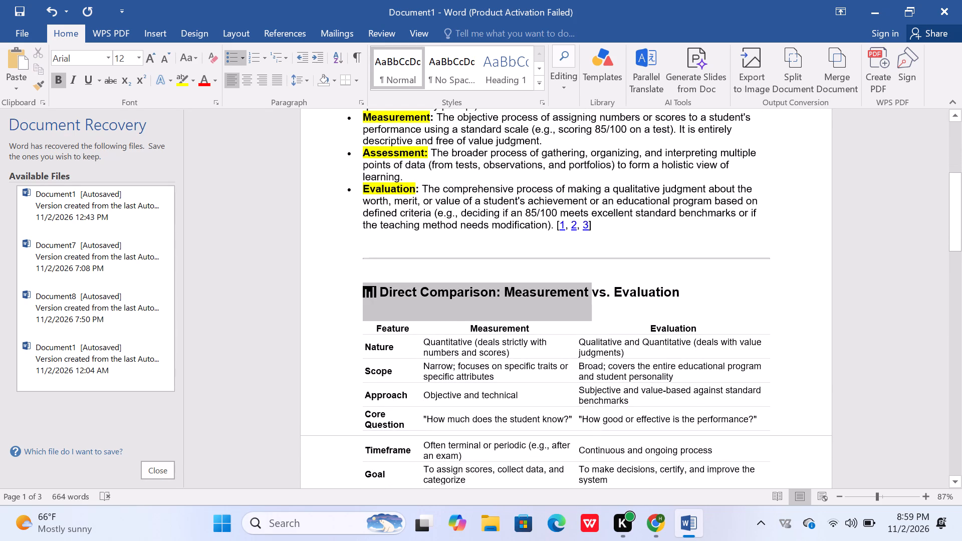
{"action": "left_click_drag", "start_coordinate": [644, 328], "coordinate": [647, 328]}
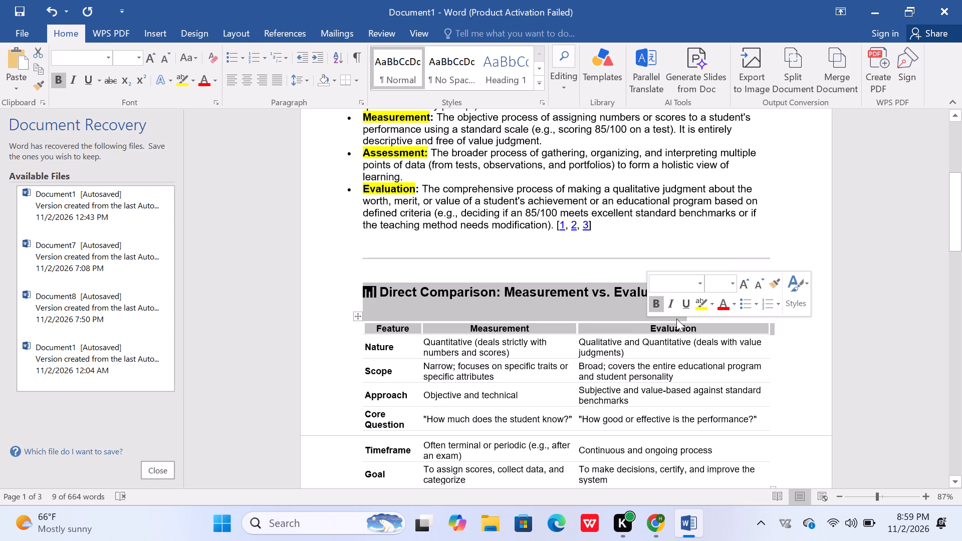
{"action": "left_click", "coordinate": [658, 307]}
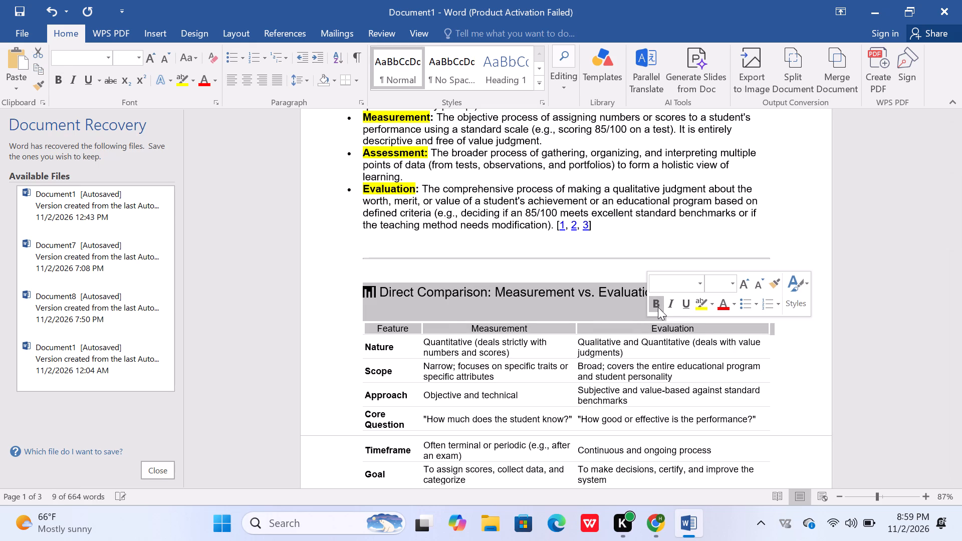
Format the "Direct Comparison: Measurement vs. Evaluation" heading as underlined, bold and red.
{"action": "left_click", "coordinate": [318, 287]}
{"action": "left_click", "coordinate": [339, 290]}
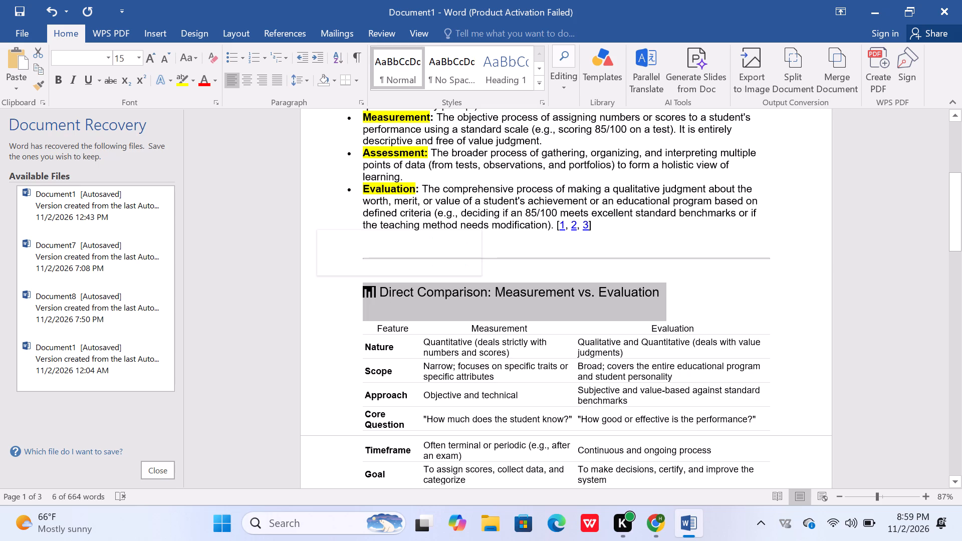
{"action": "left_click_drag", "start_coordinate": [362, 290], "coordinate": [494, 304]}
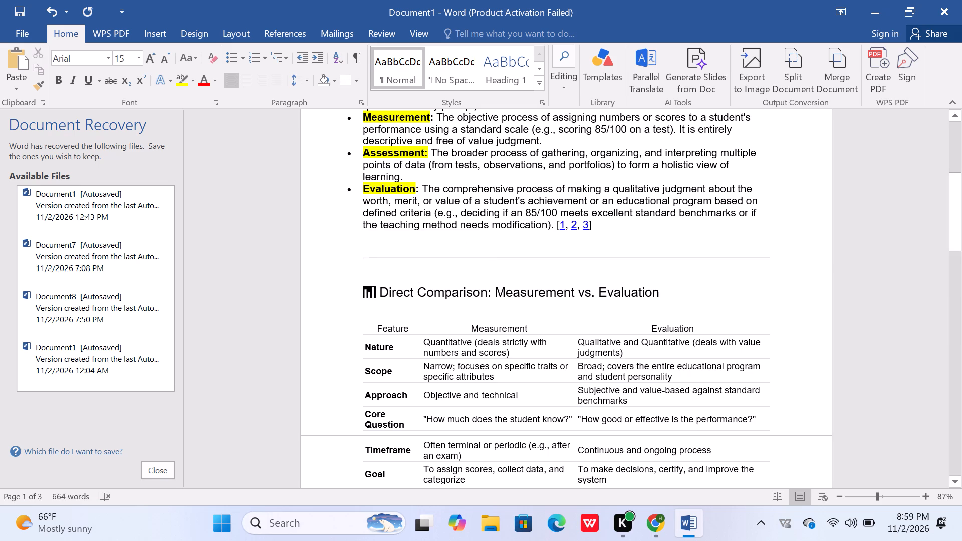
{"action": "left_click", "coordinate": [354, 284]}
{"action": "left_click_drag", "start_coordinate": [364, 290], "coordinate": [457, 292]}
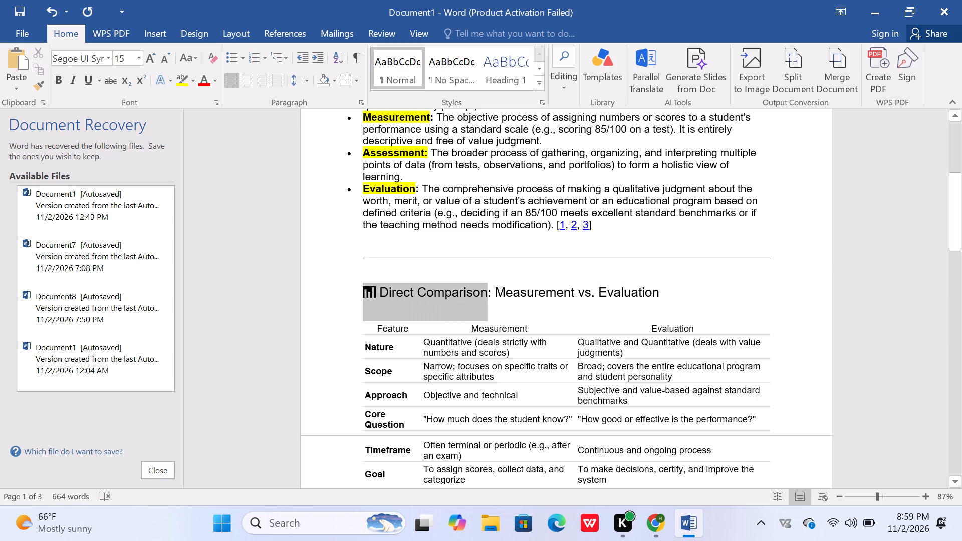
{"action": "left_click_drag", "start_coordinate": [457, 292], "coordinate": [622, 305]}
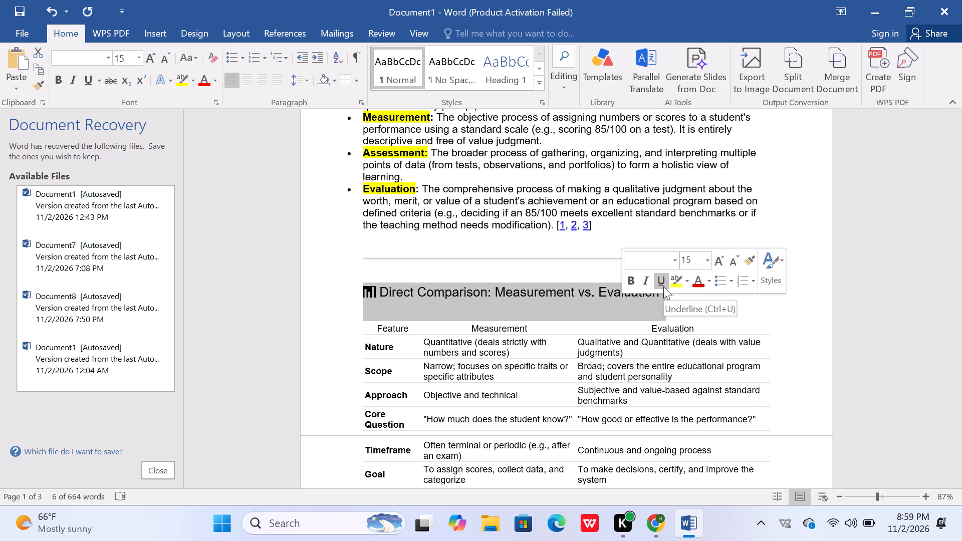
{"action": "left_click", "coordinate": [663, 285]}
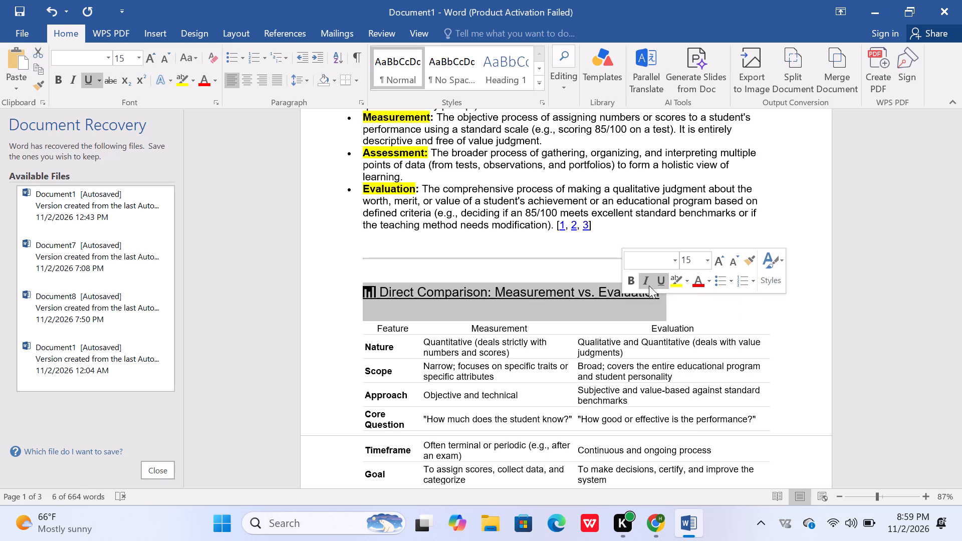
{"action": "left_click", "coordinate": [634, 283]}
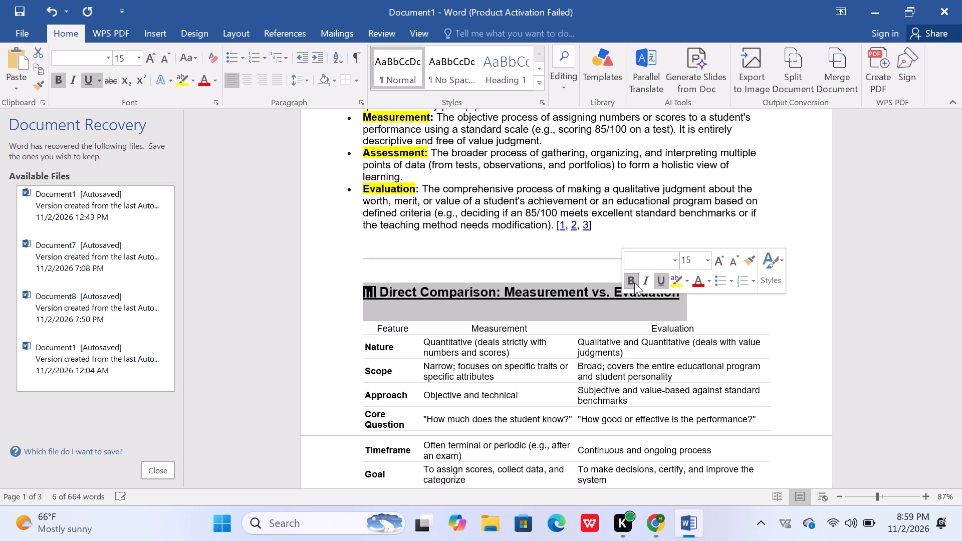
{"action": "left_click", "coordinate": [699, 287]}
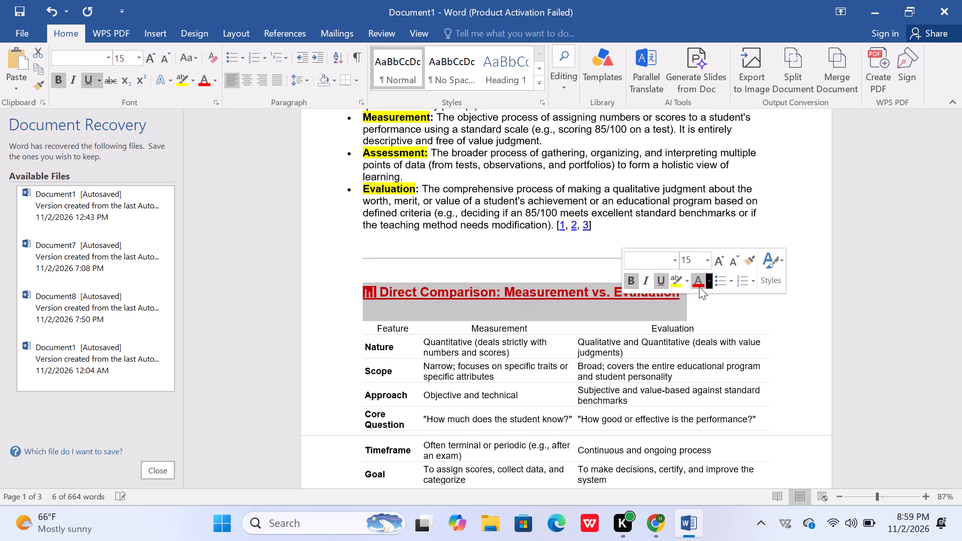
{"action": "left_click_drag", "start_coordinate": [701, 293], "coordinate": [701, 299]}
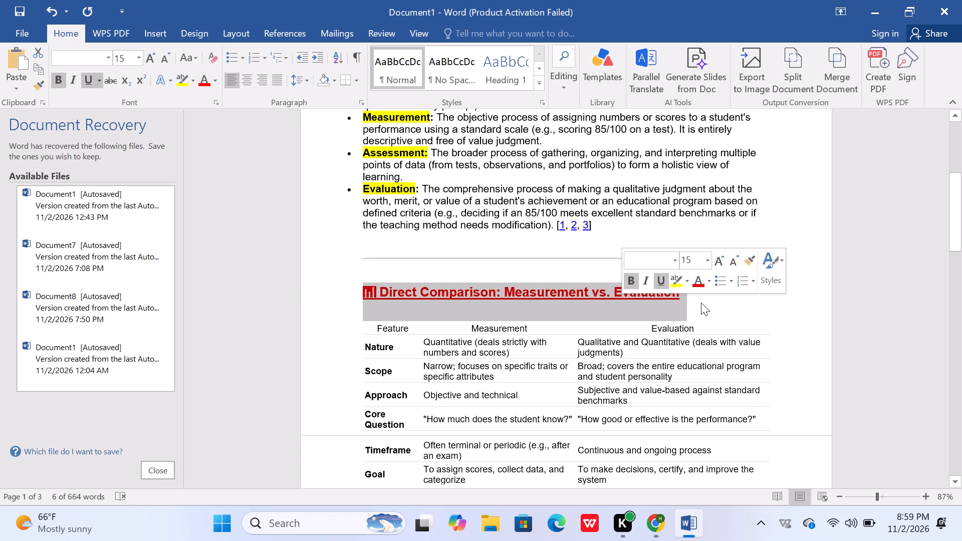
Make the whole Feature column of the comparison table bold, including its header cell.
{"action": "scroll", "coordinate": [700, 305], "scroll_direction": "down", "scroll_amount": 2}
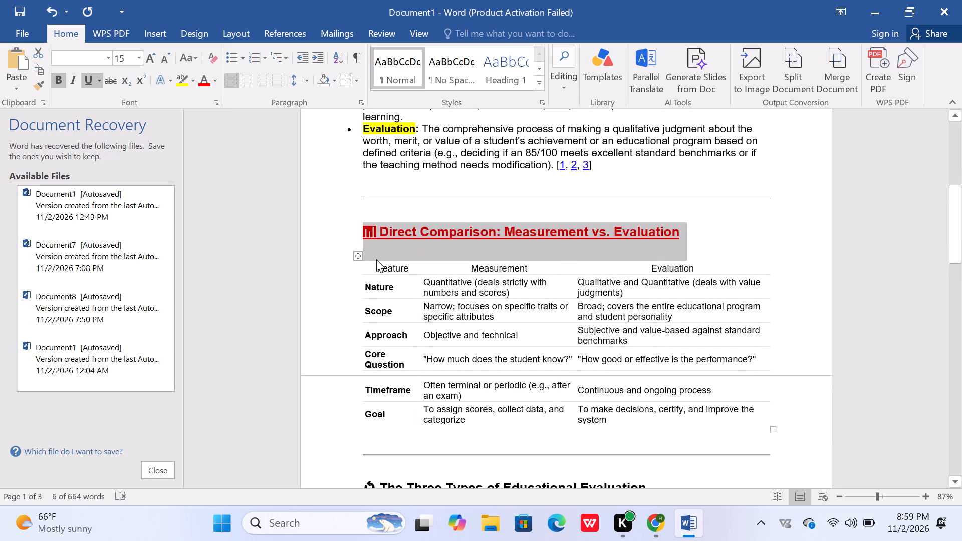
{"action": "left_click_drag", "start_coordinate": [376, 259], "coordinate": [394, 257]}
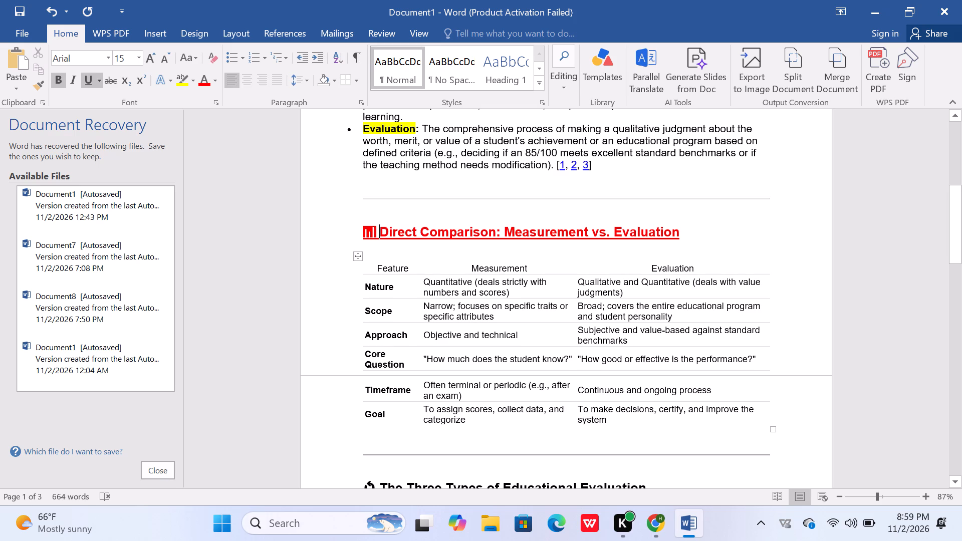
{"action": "left_click", "coordinate": [372, 259]}
{"action": "left_click", "coordinate": [371, 265]}
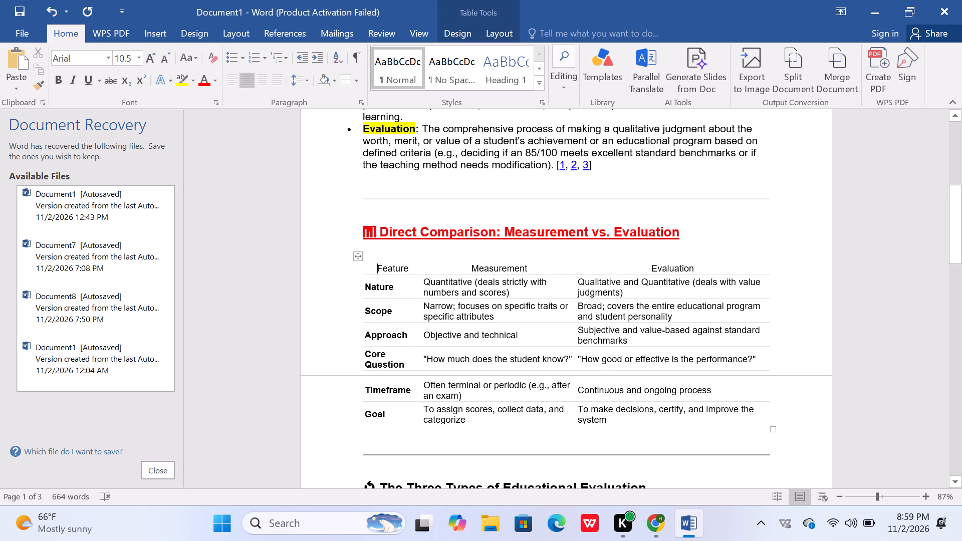
{"action": "left_click_drag", "start_coordinate": [374, 265], "coordinate": [479, 276]}
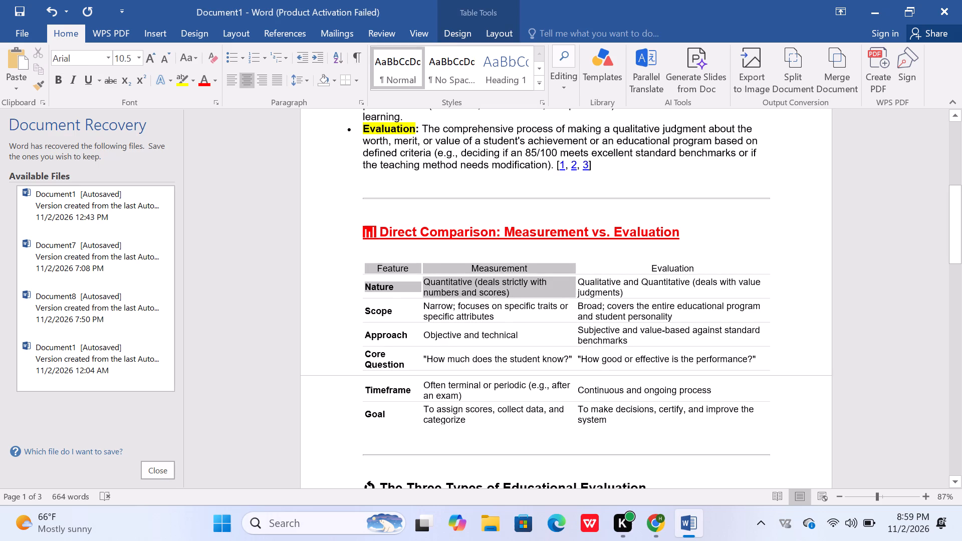
{"action": "left_click_drag", "start_coordinate": [479, 276], "coordinate": [483, 276]}
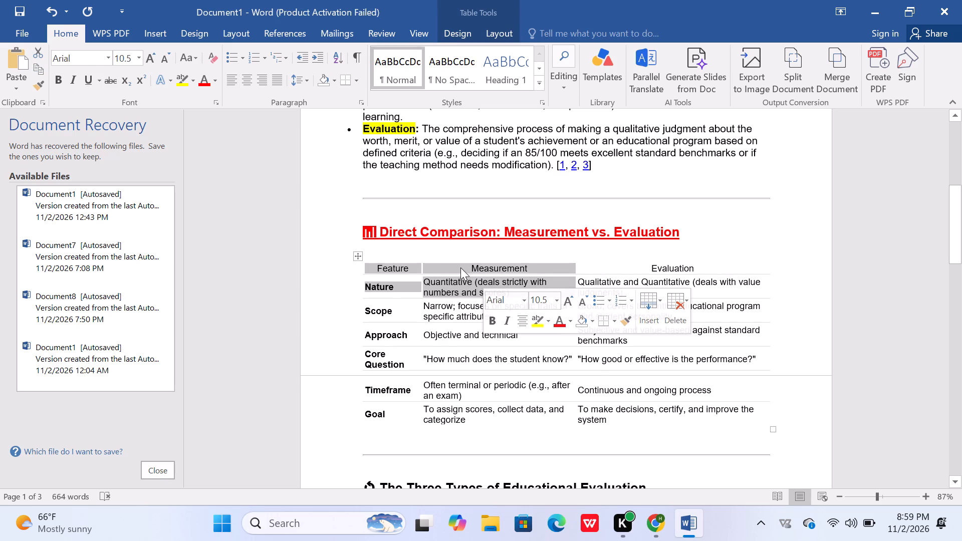
{"action": "left_click", "coordinate": [460, 266]}
{"action": "left_click_drag", "start_coordinate": [372, 261], "coordinate": [376, 266]}
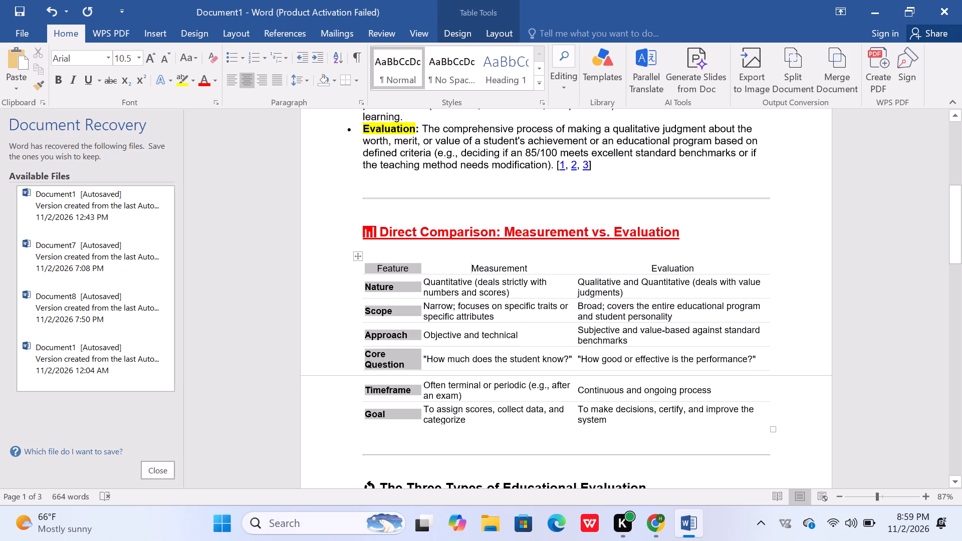
{"action": "left_click_drag", "start_coordinate": [376, 266], "coordinate": [379, 266]}
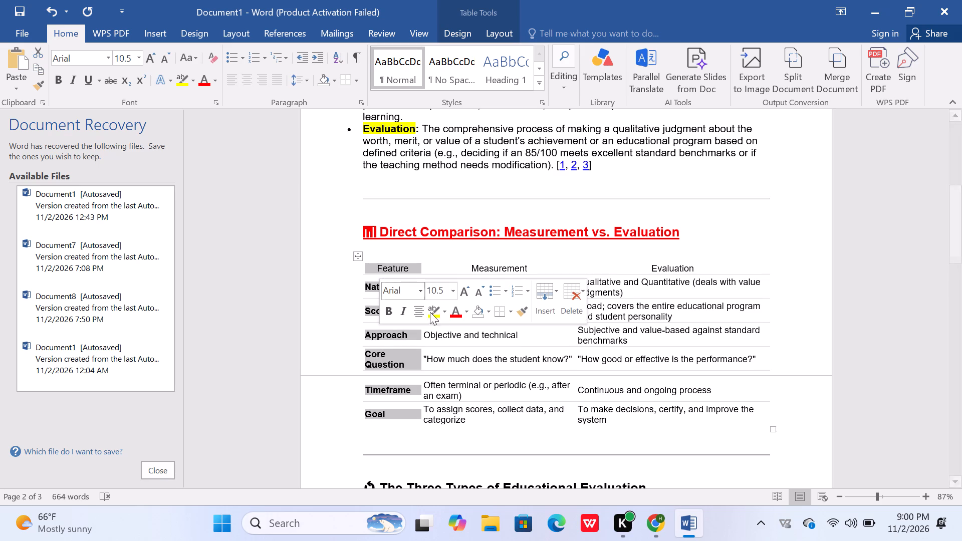
{"action": "left_click", "coordinate": [392, 314]}
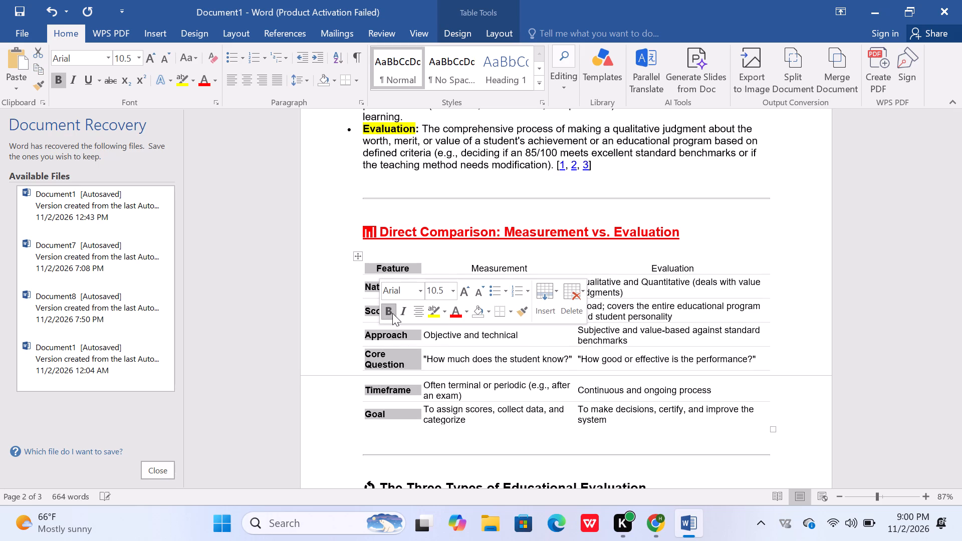
Insert an empty row below the Scope row in the comparison table and select the Scope row.
{"action": "left_click", "coordinate": [346, 312]}
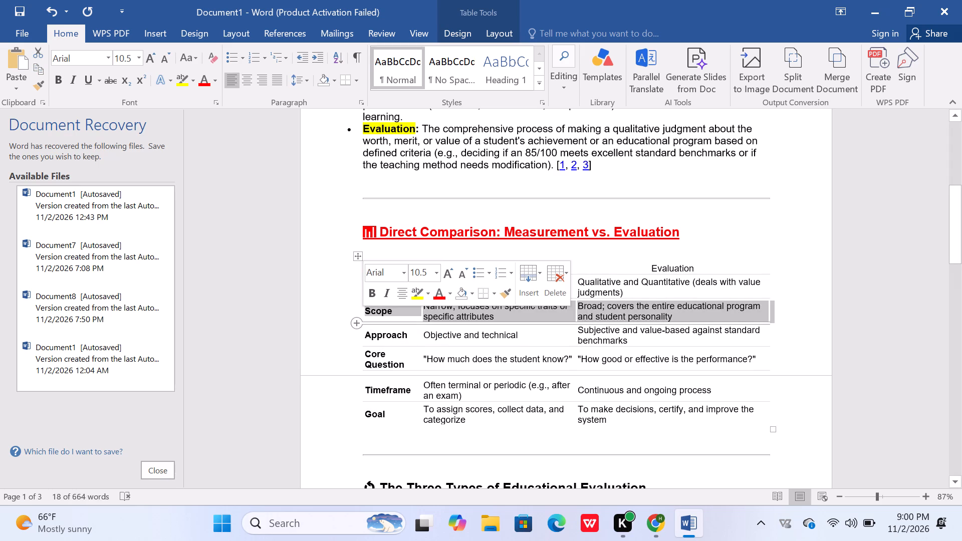
{"action": "left_click", "coordinate": [354, 318]}
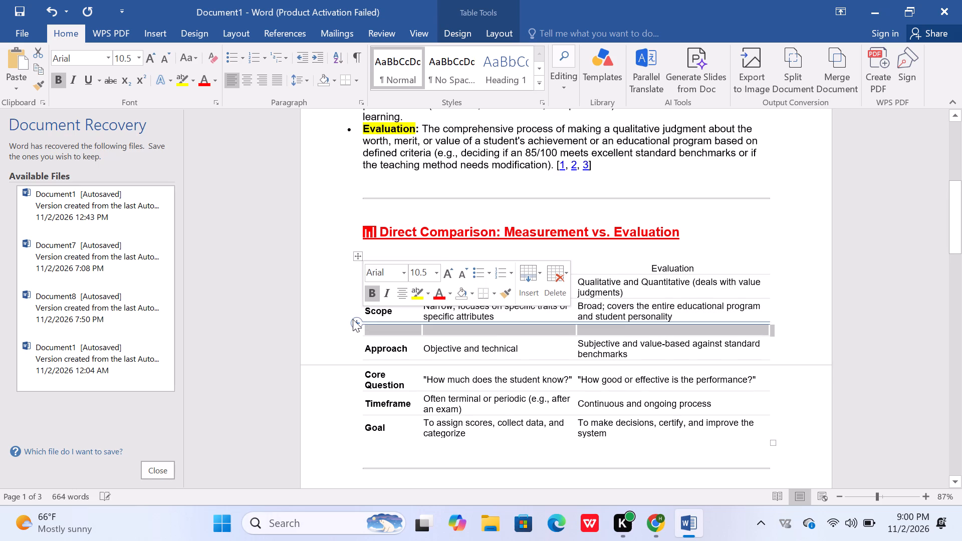
{"action": "left_click", "coordinate": [348, 321]}
{"action": "left_click", "coordinate": [327, 319]}
{"action": "left_click_drag", "start_coordinate": [334, 308], "coordinate": [336, 301]}
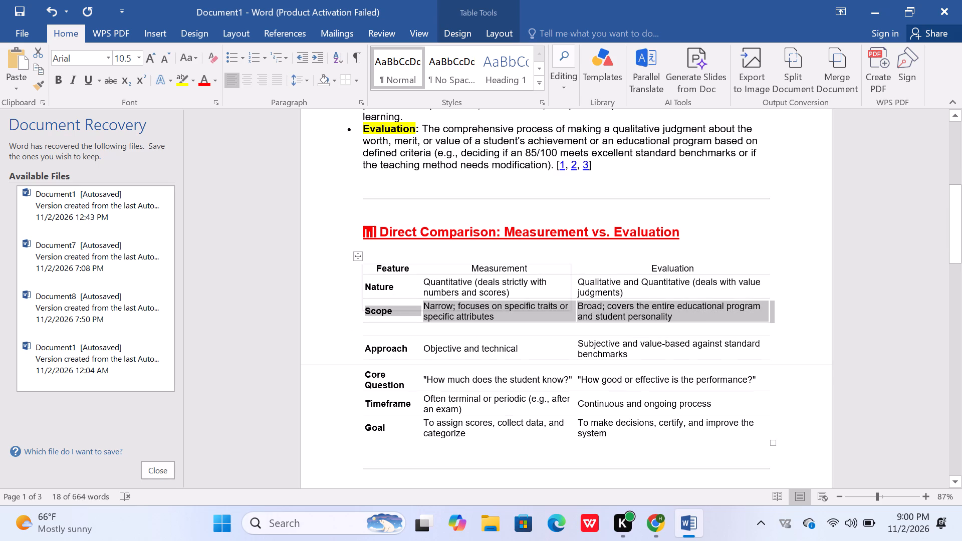
Make the Measurement and Evaluation header cells of the comparison table bold.
{"action": "left_click", "coordinate": [342, 294]}
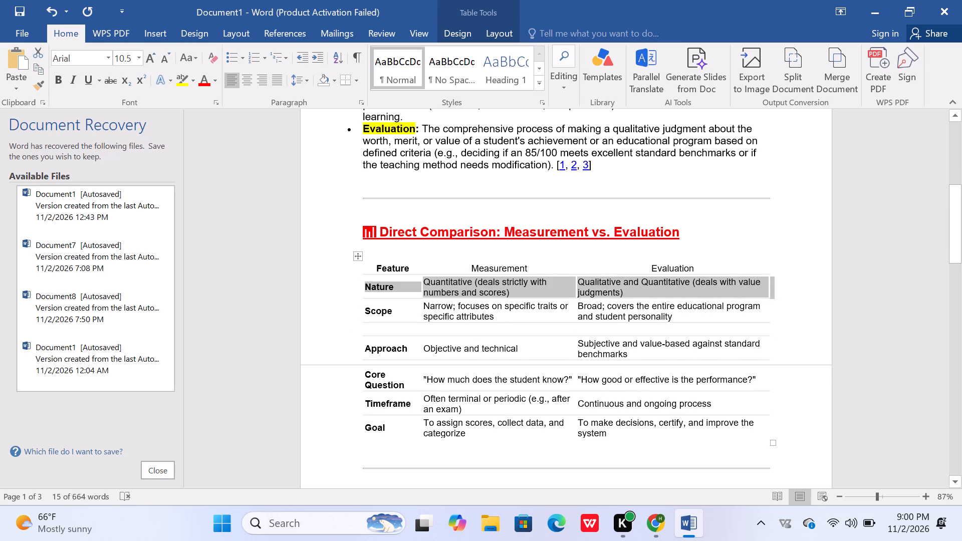
{"action": "left_click_drag", "start_coordinate": [470, 265], "coordinate": [536, 269]}
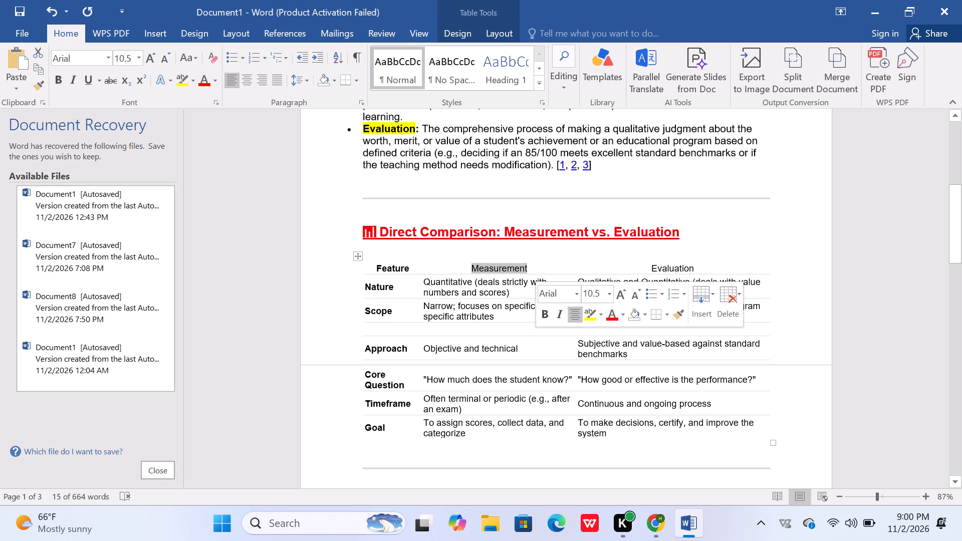
{"action": "left_click", "coordinate": [545, 316]}
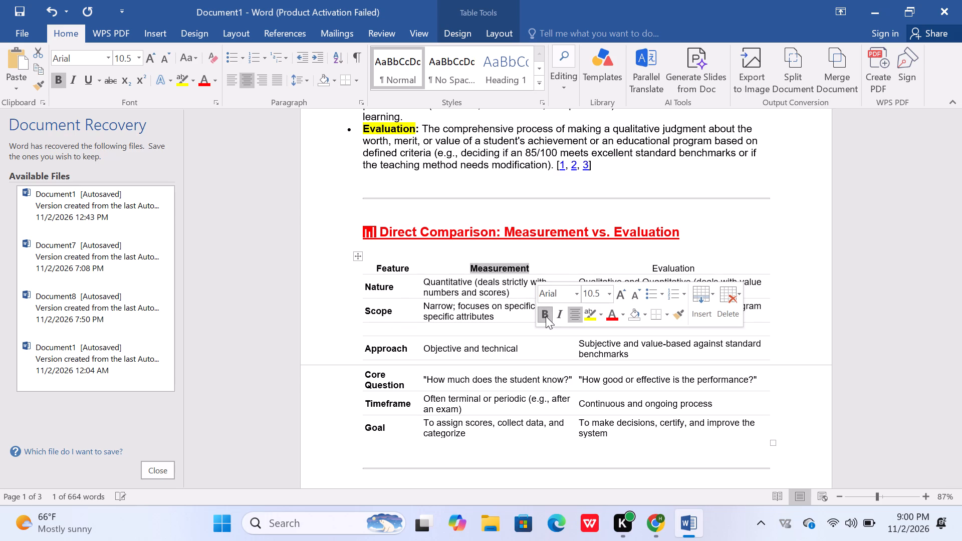
{"action": "left_click_drag", "start_coordinate": [650, 266], "coordinate": [715, 268]}
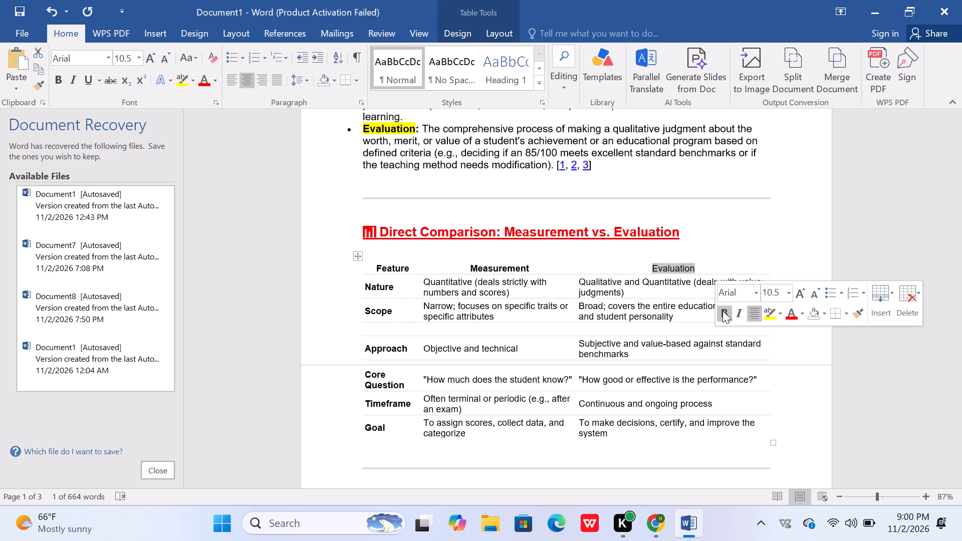
{"action": "left_click", "coordinate": [723, 311]}
Delete the bracketed citation links 1, 2, 3 at the end of the Evaluation bullet under Core Definitions.
{"action": "scroll", "coordinate": [720, 311], "scroll_direction": "up", "scroll_amount": 1}
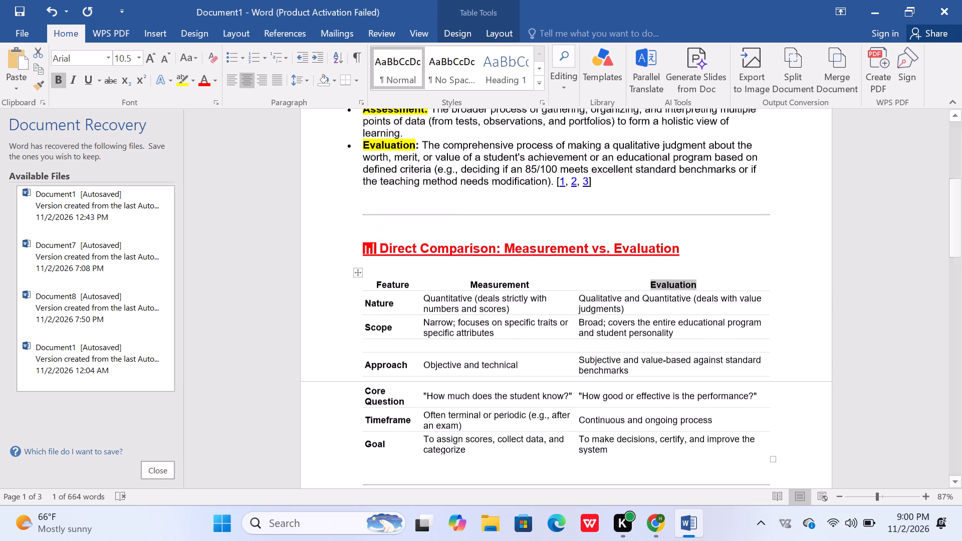
{"action": "scroll", "coordinate": [732, 309], "scroll_direction": "down", "scroll_amount": 1}
{"action": "scroll", "coordinate": [735, 308], "scroll_direction": "up", "scroll_amount": 7}
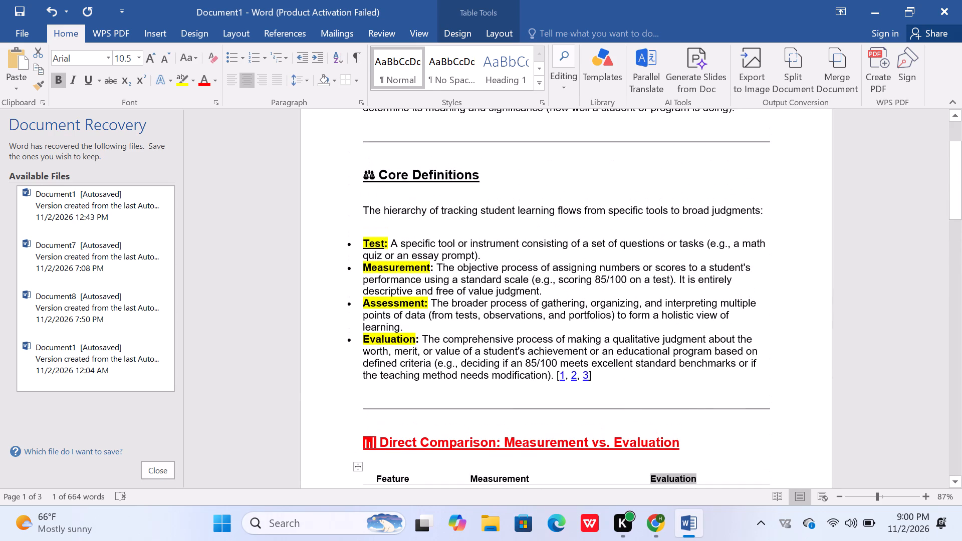
{"action": "scroll", "coordinate": [736, 278], "scroll_direction": "up", "scroll_amount": 1}
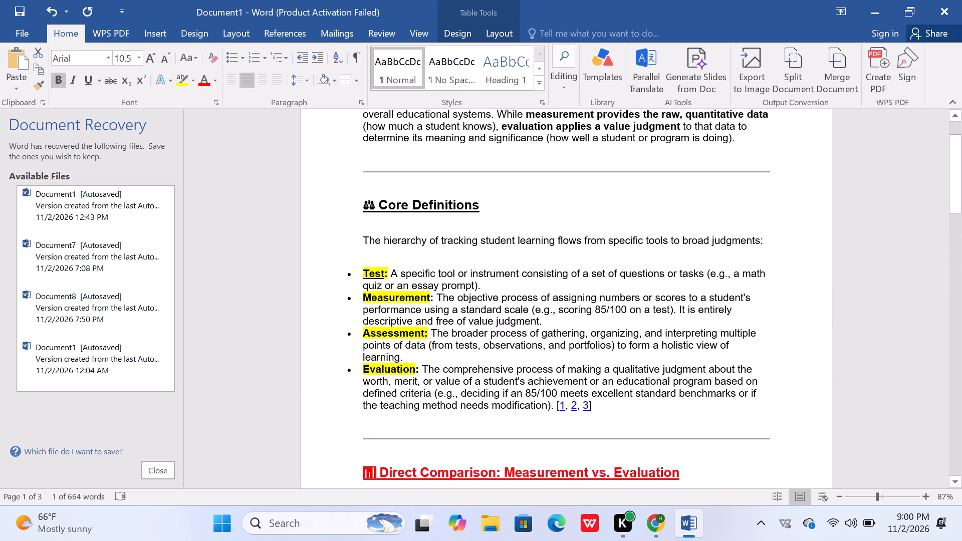
{"action": "scroll", "coordinate": [736, 278], "scroll_direction": "down", "scroll_amount": 1}
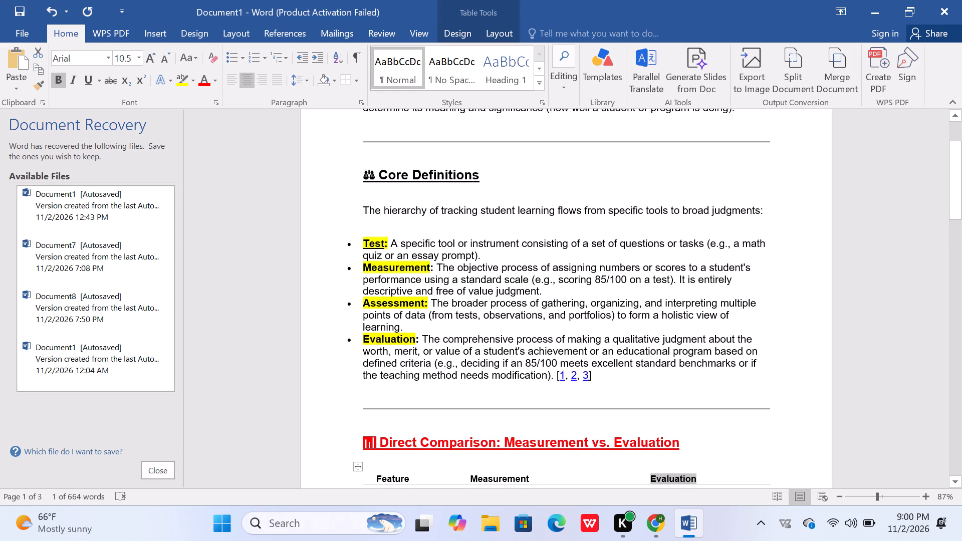
{"action": "scroll", "coordinate": [739, 283], "scroll_direction": "down", "scroll_amount": 3}
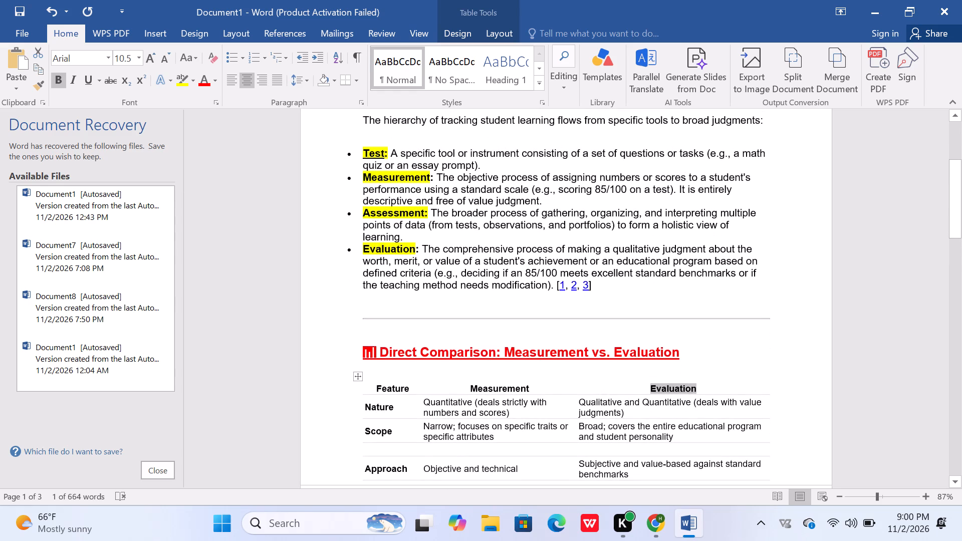
{"action": "left_click", "coordinate": [605, 282]}
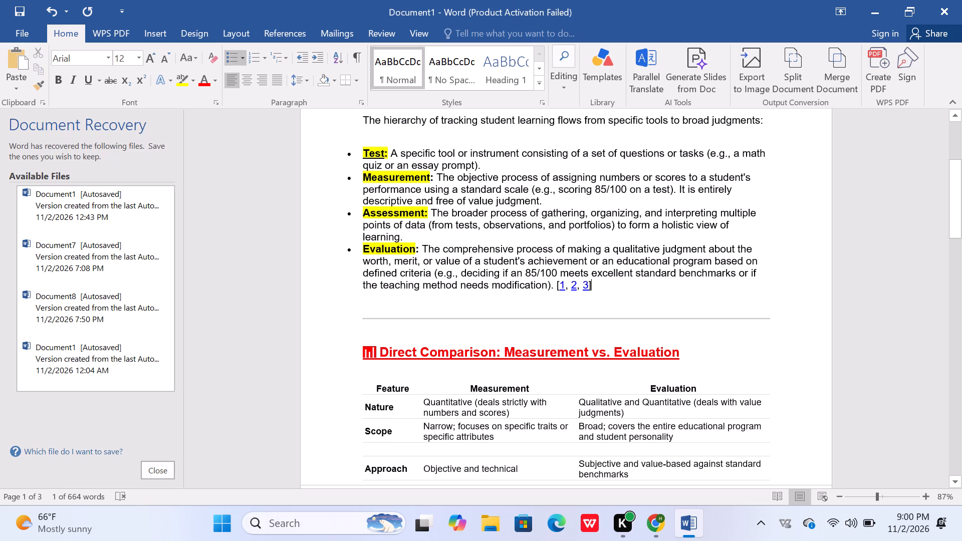
{"action": "key", "text": "BackSpace"}
{"action": "key", "text": "BackSpace"}
{"action": "key", "text": "BackSpace"}
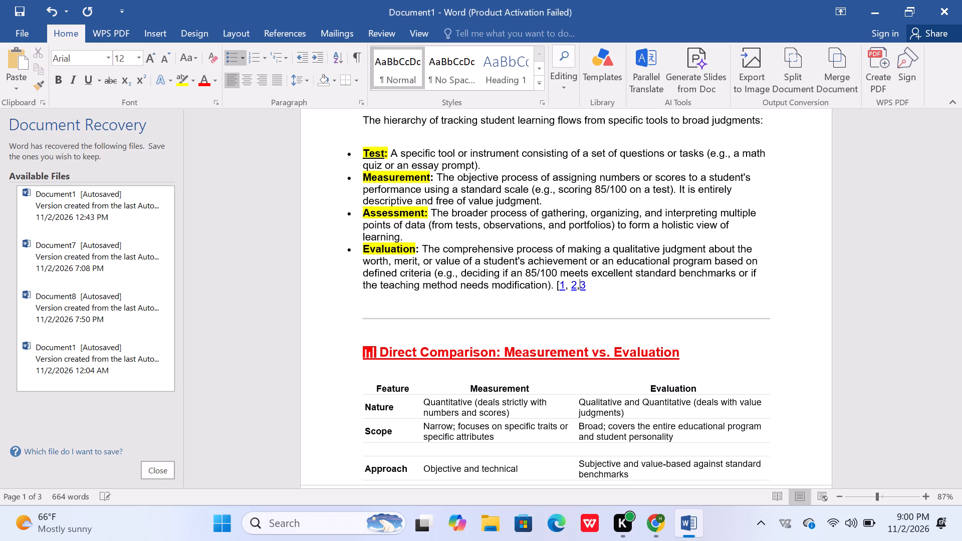
{"action": "key", "text": "BackSpace"}
{"action": "key", "text": "BackSpace"}
{"action": "key", "text": "BackSpace"}
{"action": "key", "text": "BackSpace"}
{"action": "key", "text": "BackSpace"}
{"action": "key", "text": "BackSpace"}
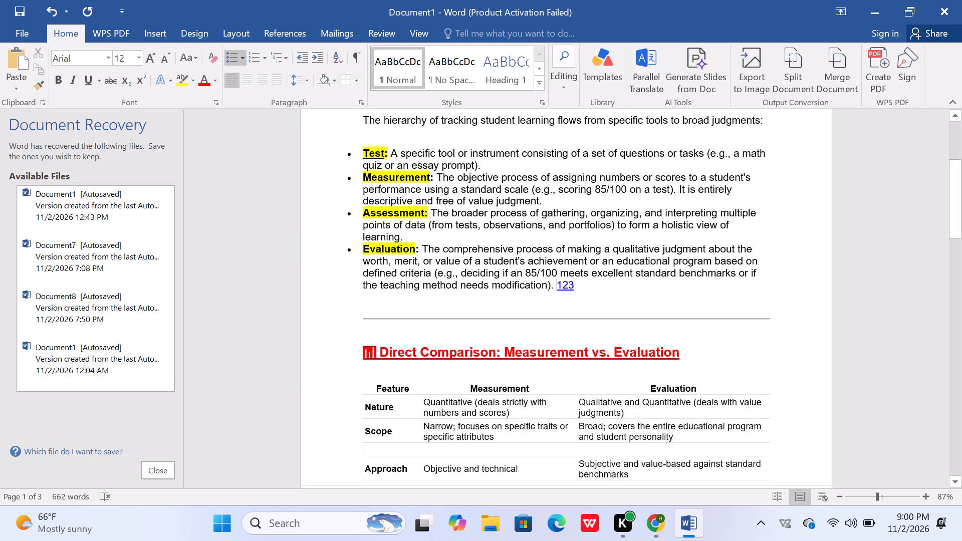
{"action": "left_click", "coordinate": [583, 280]}
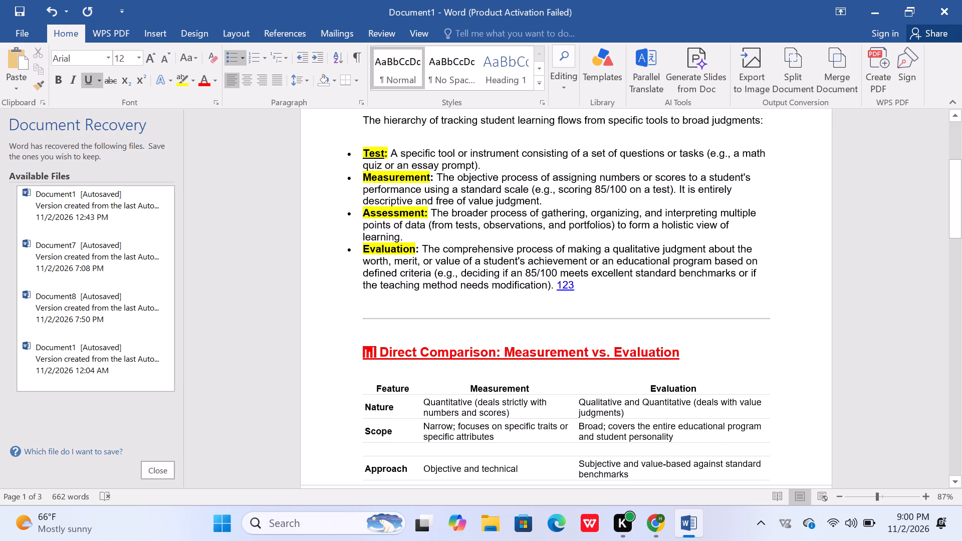
{"action": "key", "text": "BackSpace"}
{"action": "key", "text": "BackSpace"}
{"action": "key", "text": "BackSpace"}
Delete the bracketed citation link 1 after "throughout the instructional cycle:" under The Three Types of Educational Evaluation.
{"action": "scroll", "coordinate": [519, 258], "scroll_direction": "up", "scroll_amount": 1}
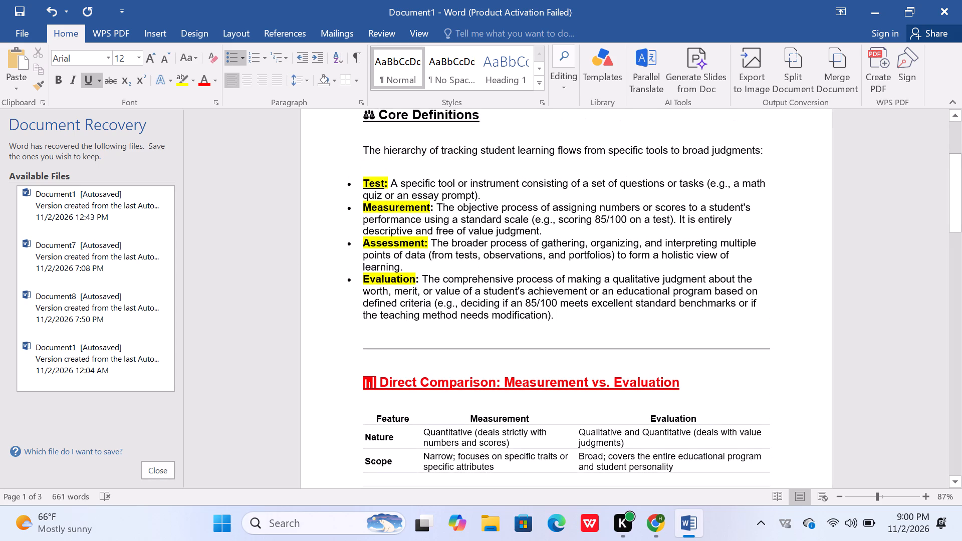
{"action": "scroll", "coordinate": [519, 258], "scroll_direction": "up", "scroll_amount": 1}
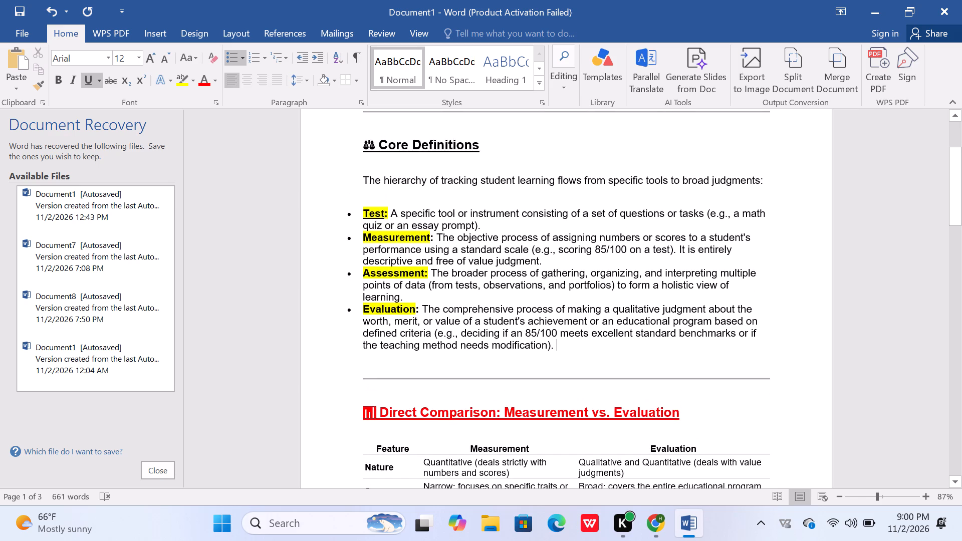
{"action": "scroll", "coordinate": [520, 260], "scroll_direction": "down", "scroll_amount": 8}
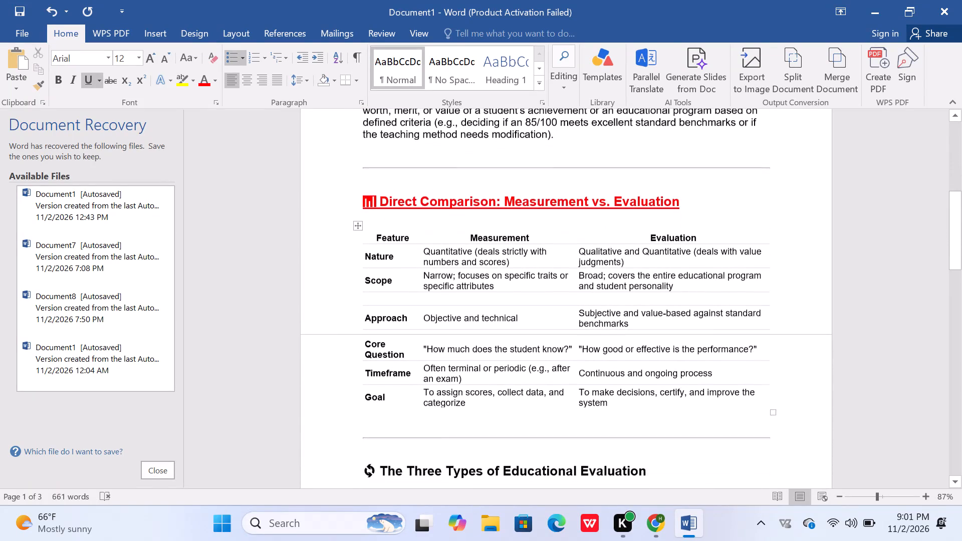
{"action": "scroll", "coordinate": [521, 259], "scroll_direction": "down", "scroll_amount": 7}
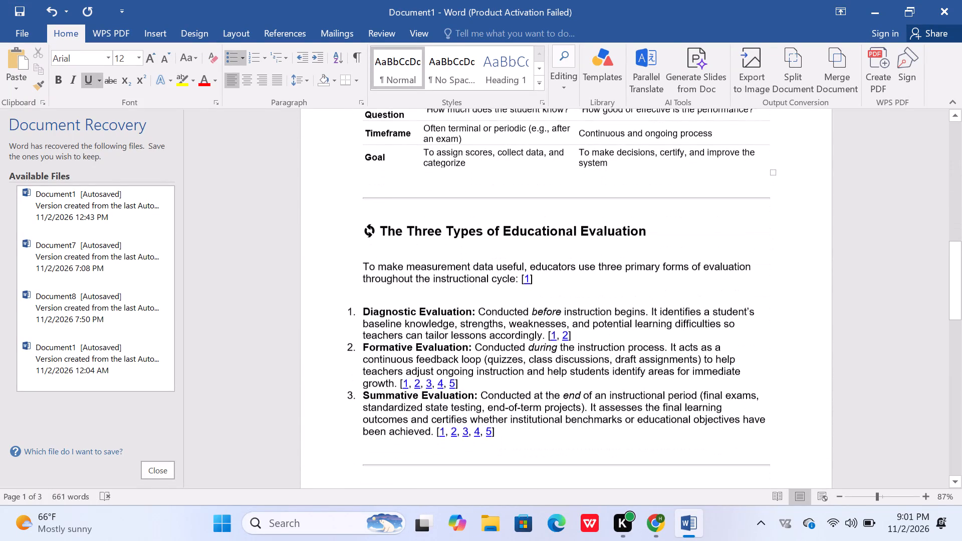
{"action": "scroll", "coordinate": [524, 260], "scroll_direction": "down", "scroll_amount": 1}
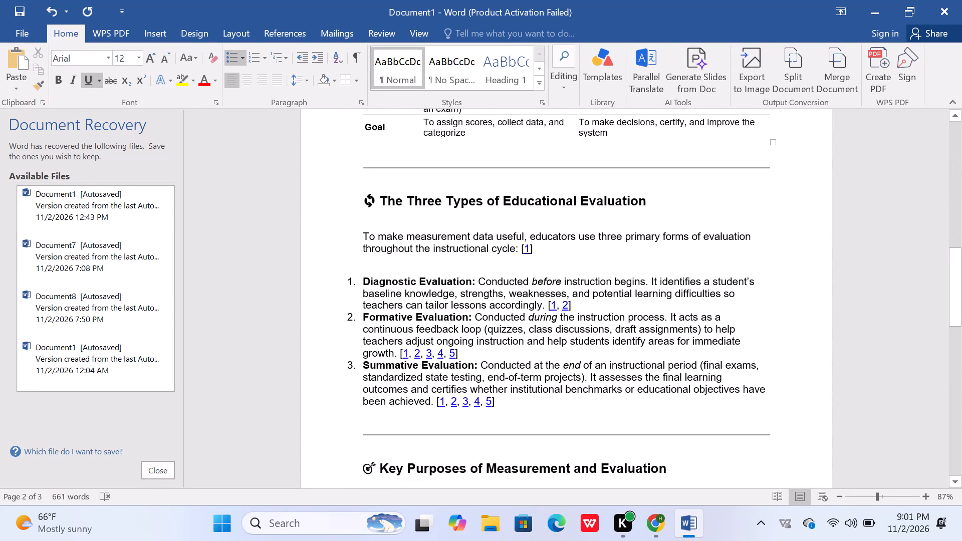
{"action": "left_click", "coordinate": [543, 252]}
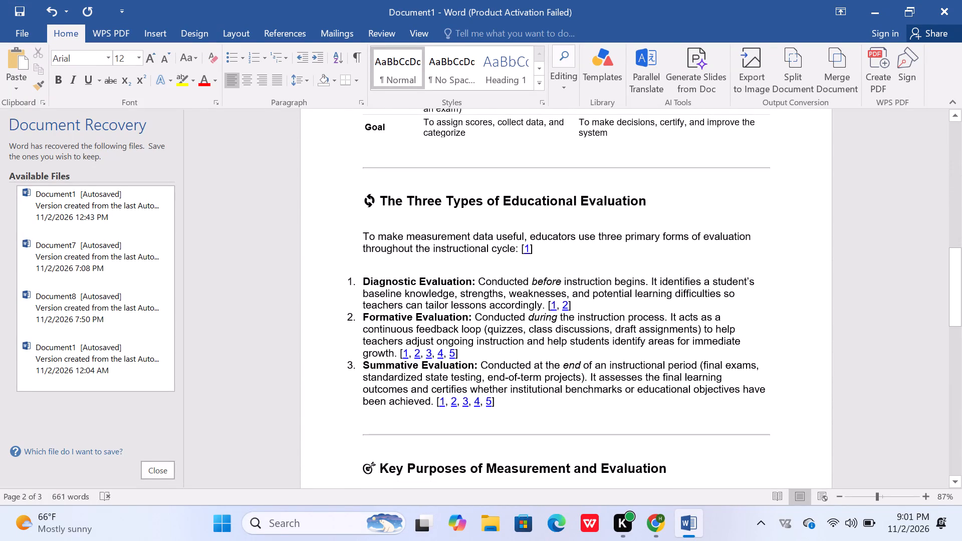
{"action": "key", "text": "BackSpace"}
{"action": "key", "text": "BackSpace"}
{"action": "key", "text": "BackSpace"}
{"action": "left_click", "coordinate": [535, 250]}
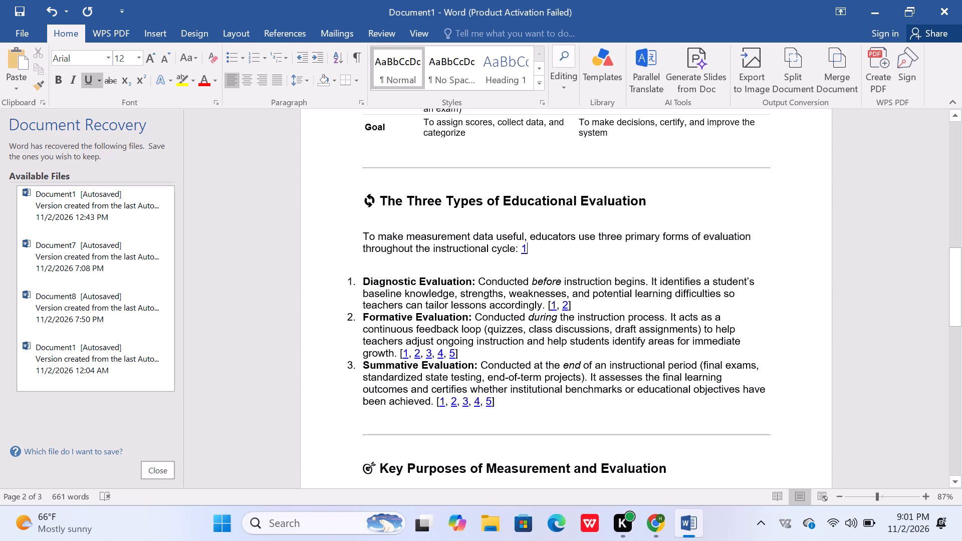
{"action": "key", "text": "BackSpace"}
Delete the bracketed citation links 1, 2 at the end of the Diagnostic Evaluation item.
{"action": "left_click", "coordinate": [574, 305]}
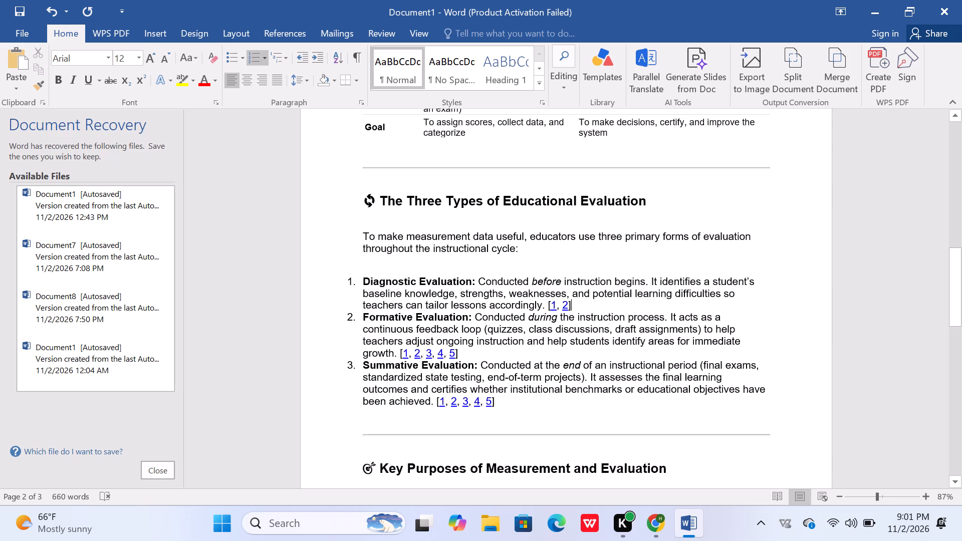
{"action": "key", "text": "BackSpace"}
{"action": "key", "text": "BackSpace"}
{"action": "key", "text": "BackSpace"}
{"action": "key", "text": "BackSpace"}
{"action": "key", "text": "BackSpace"}
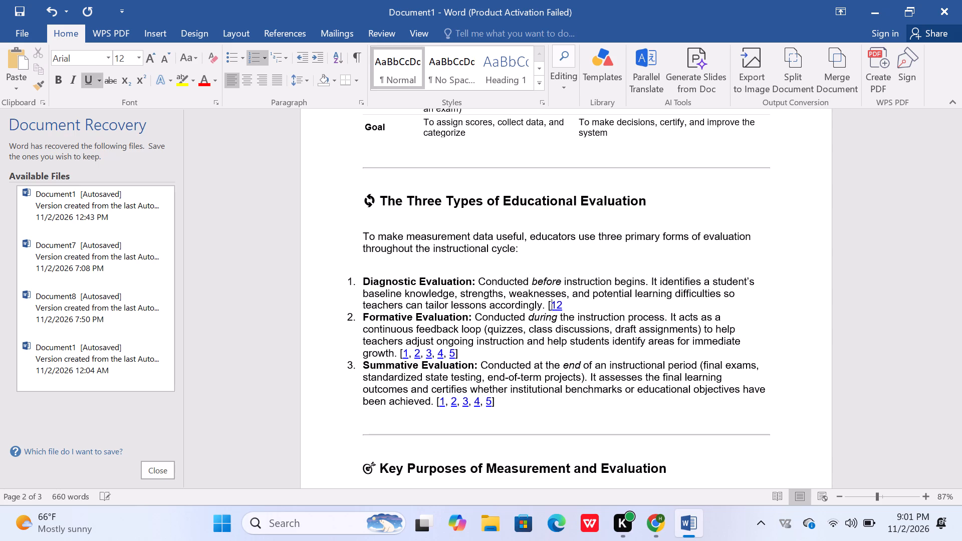
{"action": "key", "text": "BackSpace"}
{"action": "key", "text": "BackSpace"}
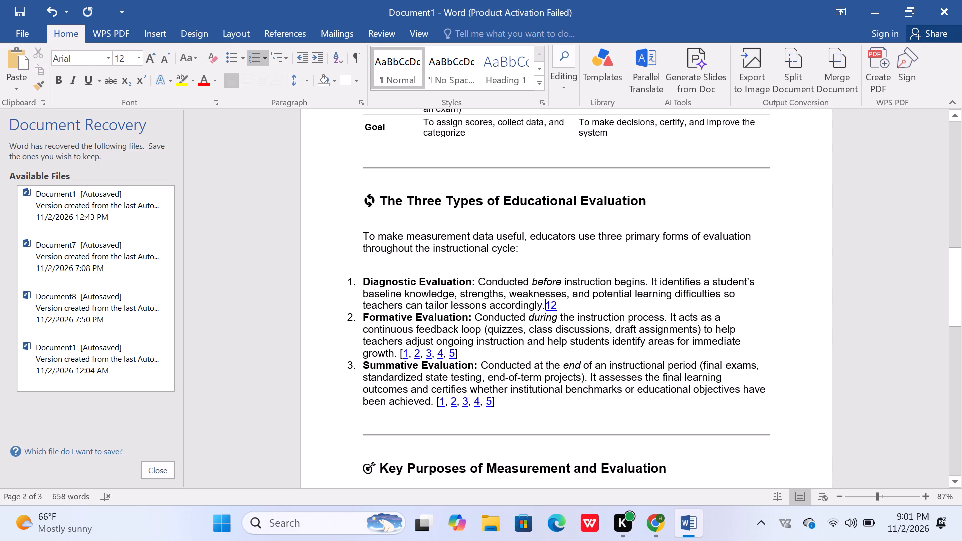
{"action": "left_click", "coordinate": [558, 308]}
{"action": "key", "text": "BackSpace"}
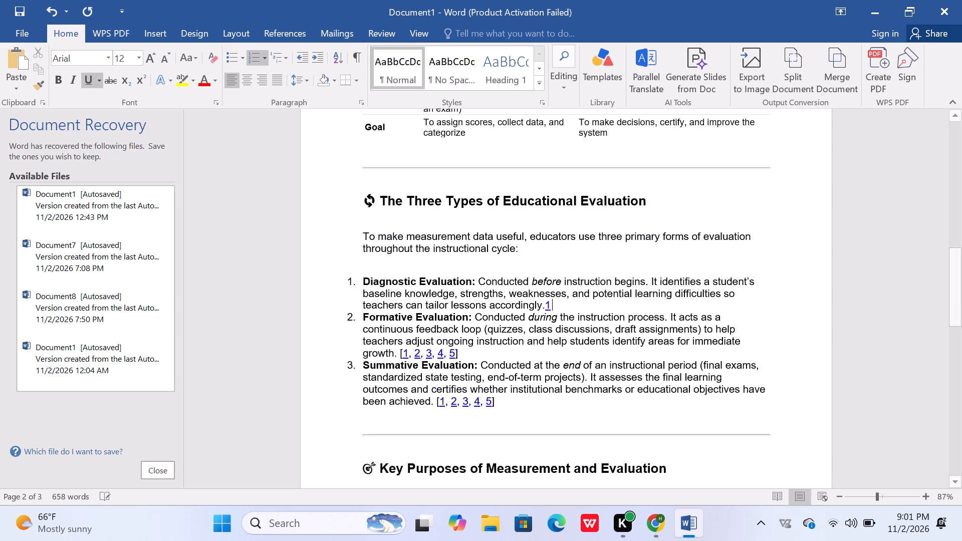
{"action": "key", "text": "BackSpace"}
Delete the bracketed citation links 1 to 5 at the end of the Formative Evaluation item.
{"action": "left_click", "coordinate": [461, 354]}
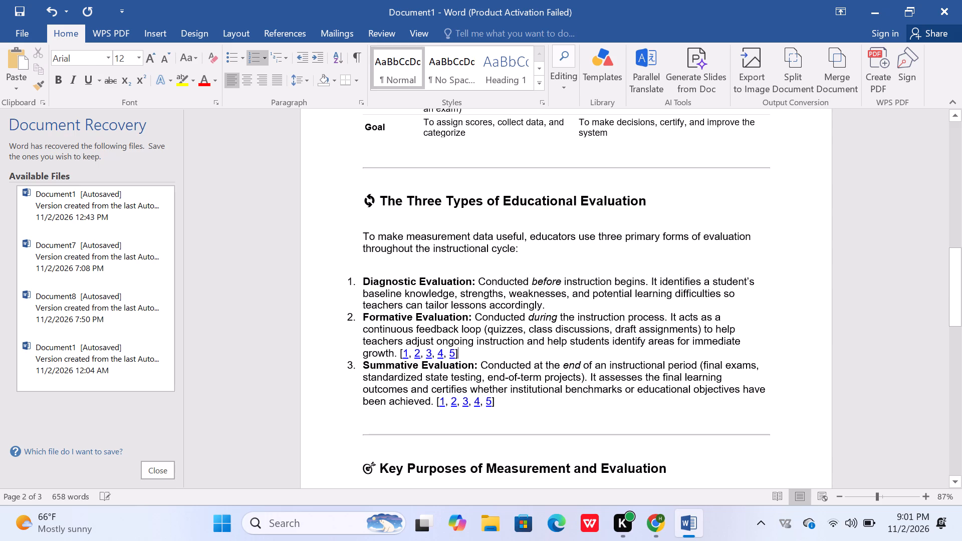
{"action": "key", "text": "BackSpace"}
{"action": "key", "text": "BackSpace"}
{"action": "key", "text": "BackSpace"}
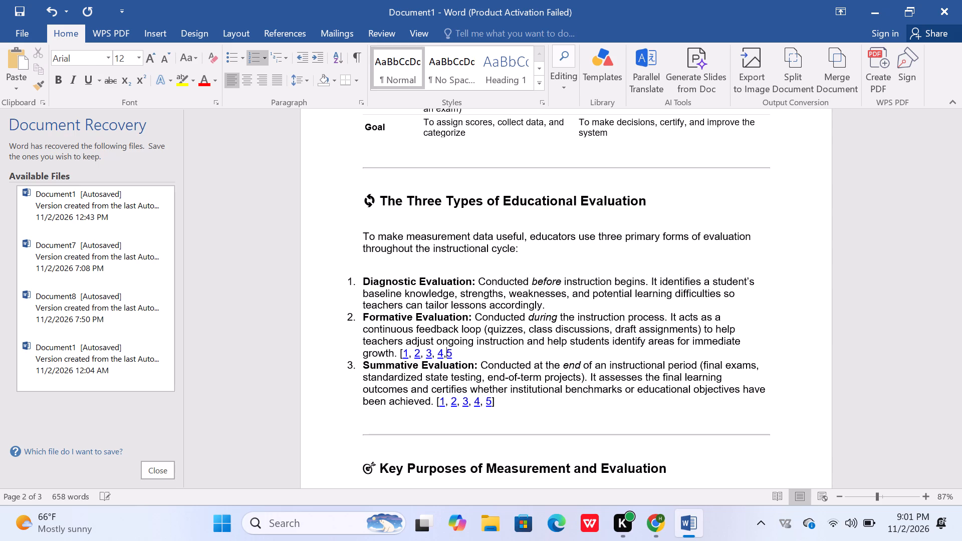
{"action": "key", "text": "BackSpace"}
{"action": "key", "text": "BackSpace"}
{"action": "key", "text": "BackSpace"}
{"action": "key", "text": "BackSpace"}
{"action": "key", "text": "BackSpace"}
{"action": "key", "text": "BackSpace"}
{"action": "key", "text": "BackSpace"}
{"action": "key", "text": "BackSpace"}
{"action": "key", "text": "BackSpace"}
{"action": "key", "text": "BackSpace"}
{"action": "key", "text": "BackSpace"}
{"action": "key", "text": "BackSpace"}
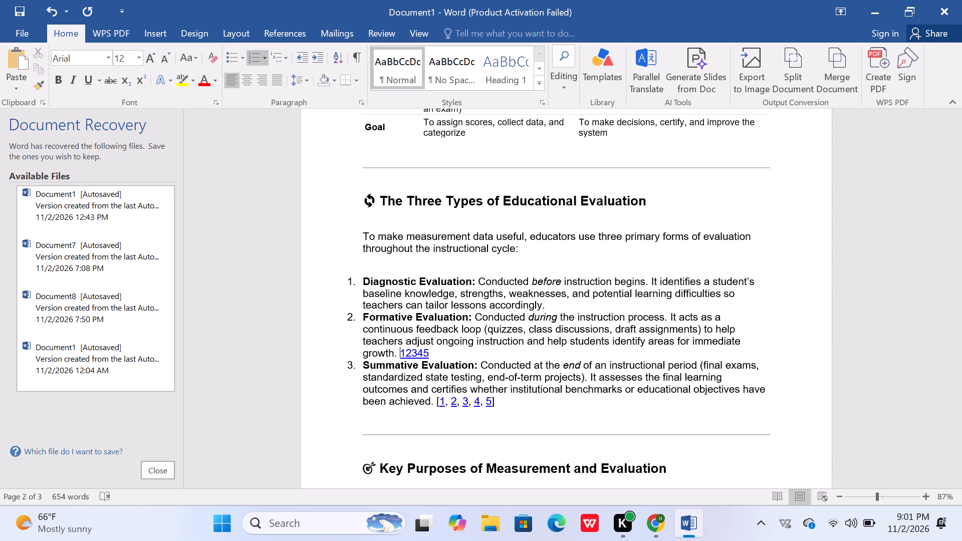
{"action": "left_click", "coordinate": [434, 352]}
{"action": "key", "text": "BackSpace"}
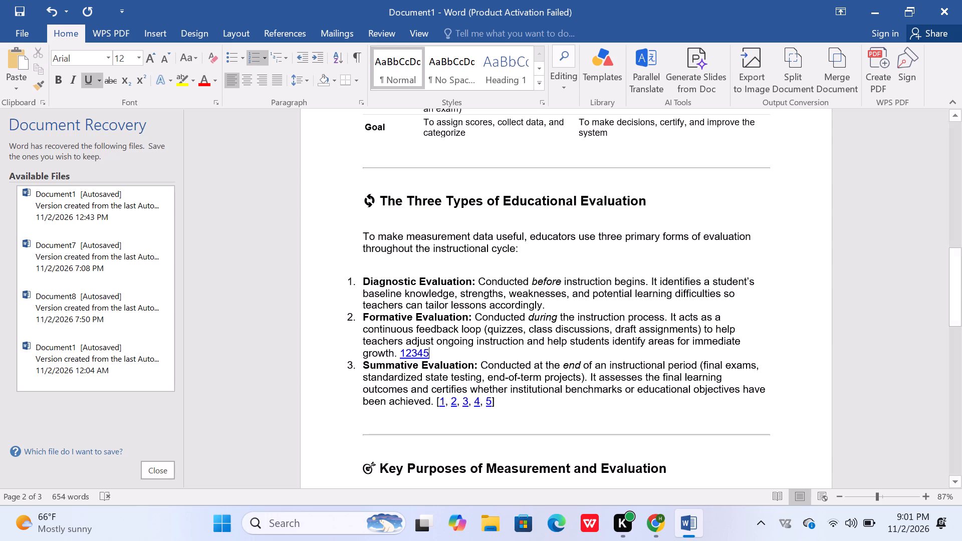
{"action": "key", "text": "BackSpace"}
{"action": "key", "text": "BackSpace"}
{"action": "key", "text": "BackSpace"}
{"action": "key", "text": "BackSpace"}
Delete the bracketed citation links 1 to 5 at the end of the Summative Evaluation item, ending its last sentence with "achieve.".
{"action": "left_click", "coordinate": [499, 401]}
{"action": "key", "text": "BackSpace"}
{"action": "key", "text": "BackSpace"}
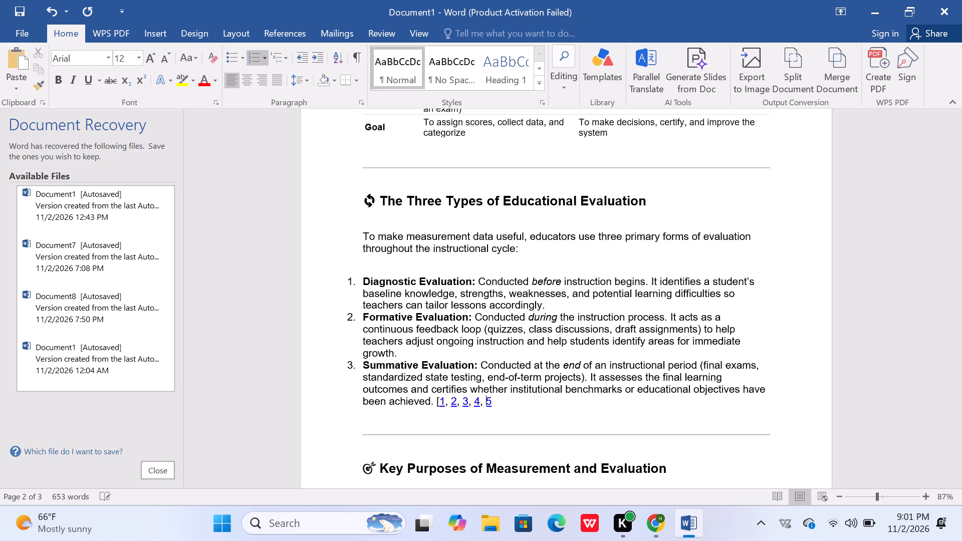
{"action": "key", "text": "BackSpace"}
{"action": "key", "text": "BackSpace"}
{"action": "key", "text": "BackSpace"}
{"action": "key", "text": "BackSpace"}
{"action": "key", "text": "BackSpace"}
{"action": "key", "text": "BackSpace"}
{"action": "key", "text": "BackSpace"}
{"action": "key", "text": "BackSpace"}
{"action": "key", "text": "BackSpace"}
{"action": "key", "text": "BackSpace"}
{"action": "key", "text": "BackSpace"}
{"action": "key", "text": "BackSpace"}
{"action": "key", "text": "BackSpace"}
{"action": "key", "text": "BackSpace"}
{"action": "key", "text": "BackSpace"}
{"action": "key", "text": "BackSpace"}
{"action": "key", "text": "BackSpace"}
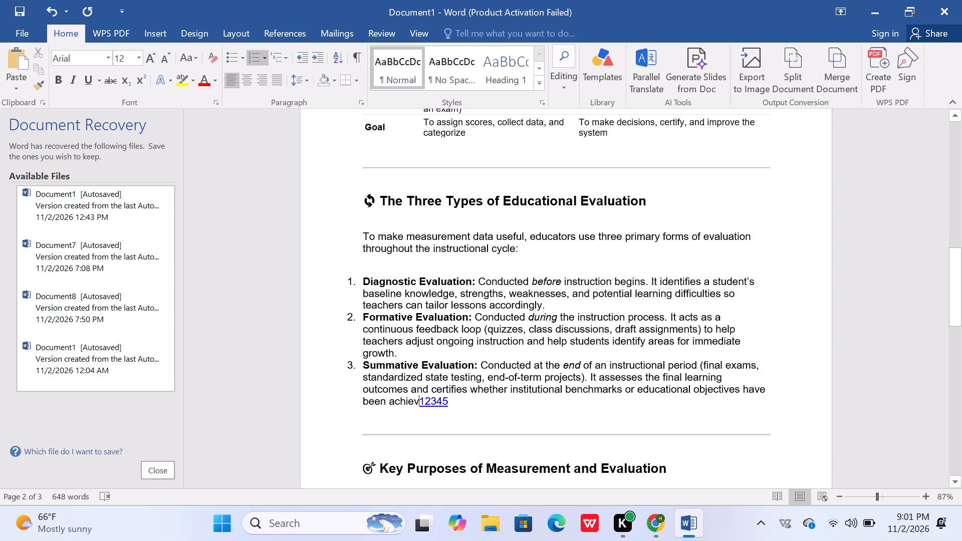
{"action": "key", "text": "e"}
{"action": "key", "text": "period"}
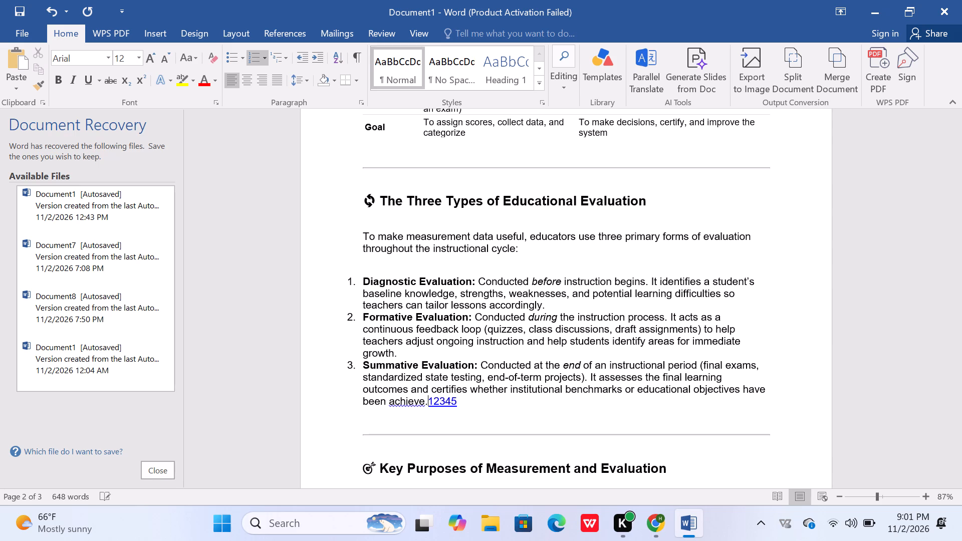
{"action": "left_click", "coordinate": [458, 403]}
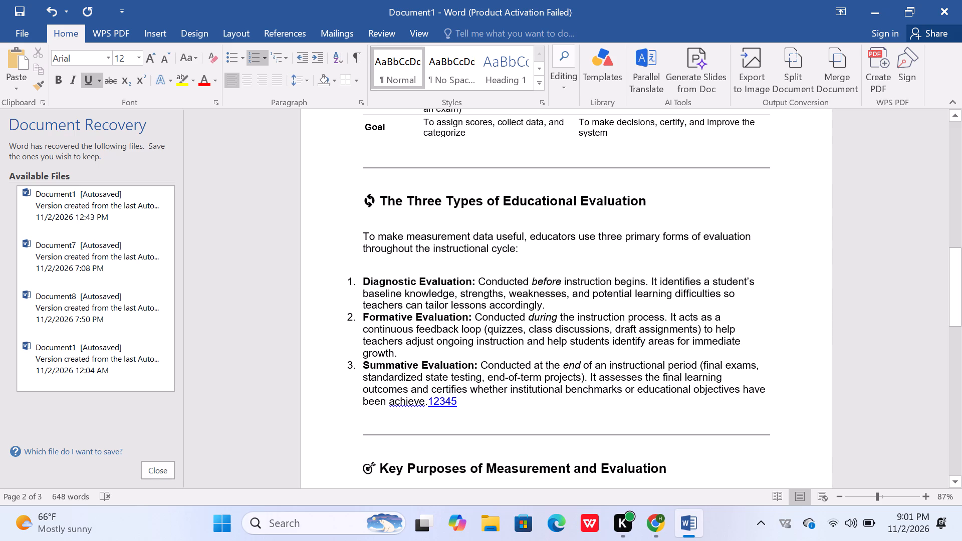
{"action": "key", "text": "BackSpace"}
{"action": "key", "text": "BackSpace"}
{"action": "key", "text": "BackSpace"}
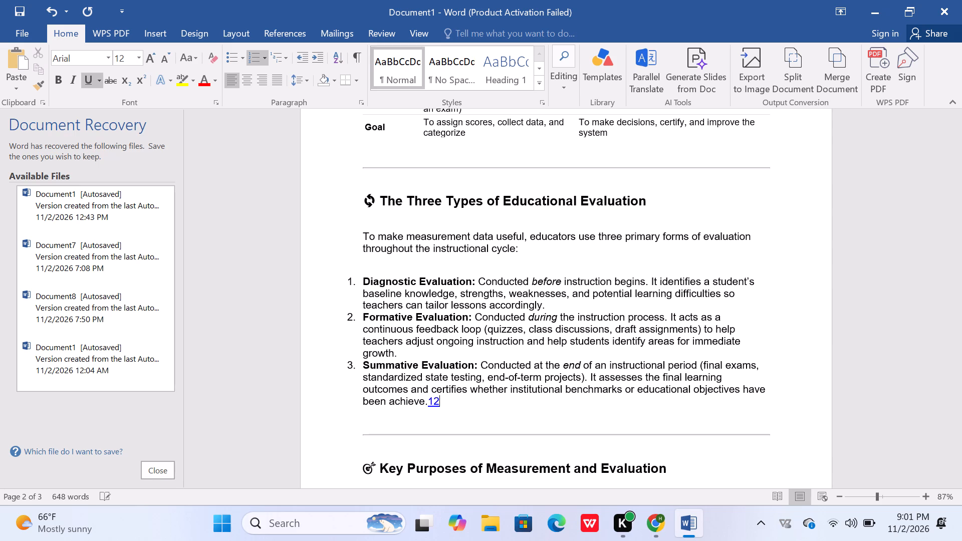
{"action": "key", "text": "BackSpace"}
{"action": "key", "text": "BackSpace"}
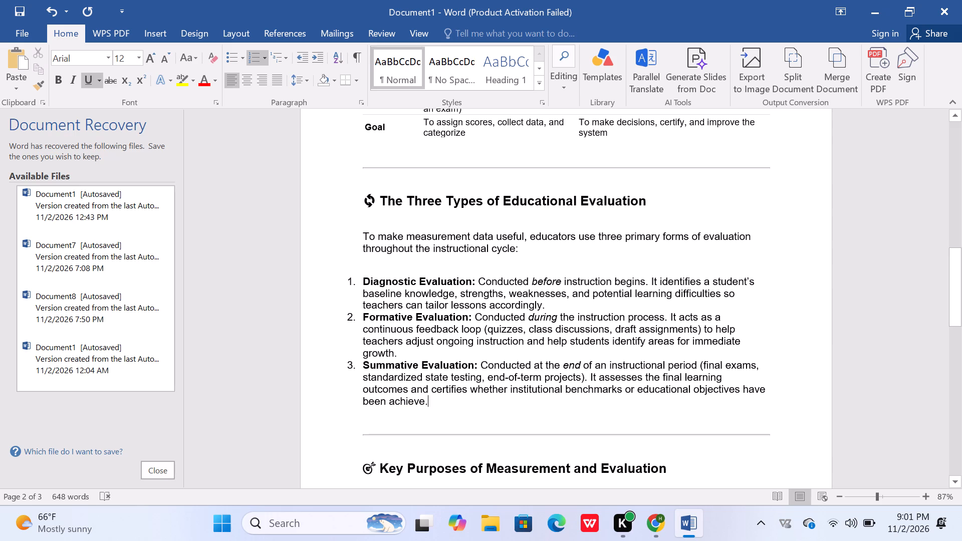
Underline the heading "The Three Types of Educational Evaluation" and highlight it in yellow.
{"action": "scroll", "coordinate": [466, 444], "scroll_direction": "down", "scroll_amount": 3}
{"action": "scroll", "coordinate": [470, 440], "scroll_direction": "up", "scroll_amount": 1}
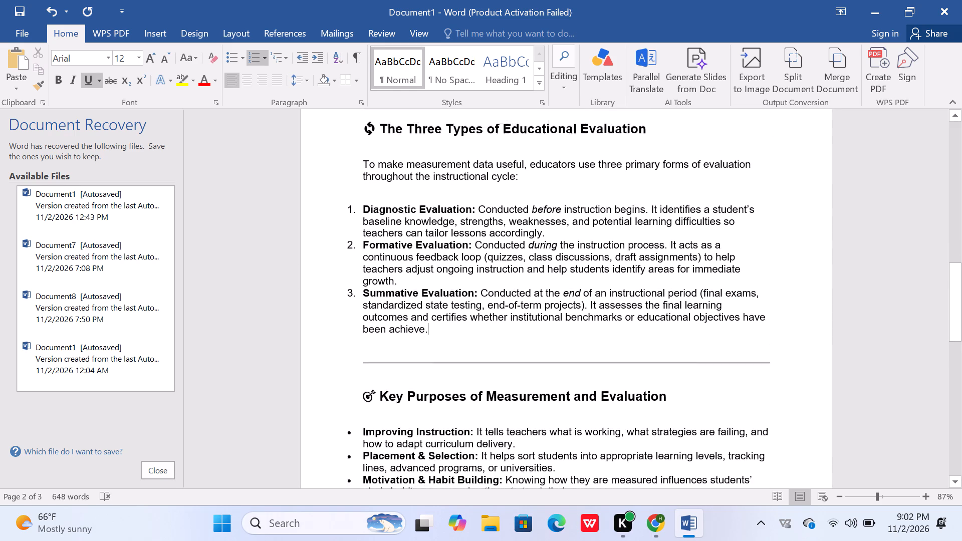
{"action": "scroll", "coordinate": [483, 438], "scroll_direction": "up", "scroll_amount": 4}
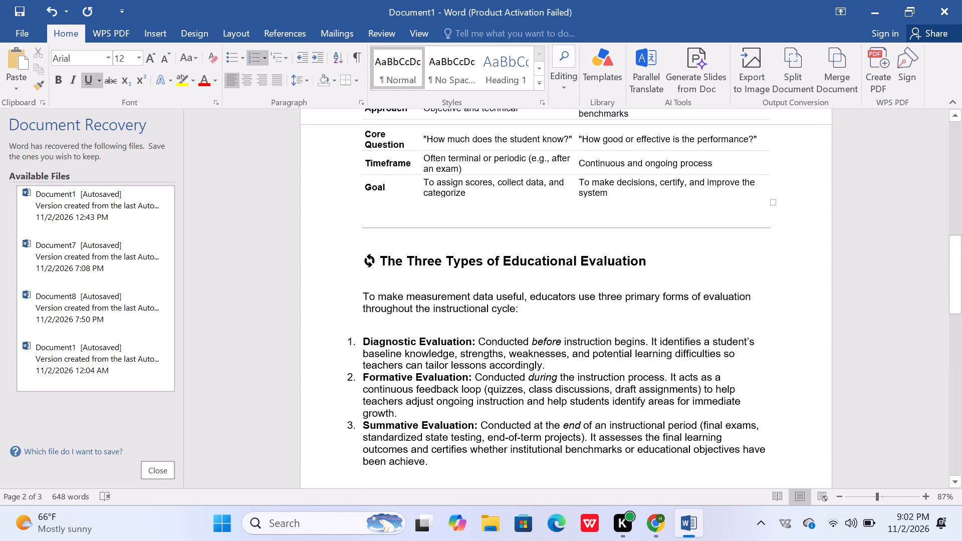
{"action": "left_click", "coordinate": [359, 257]}
{"action": "left_click_drag", "start_coordinate": [361, 257], "coordinate": [383, 260]}
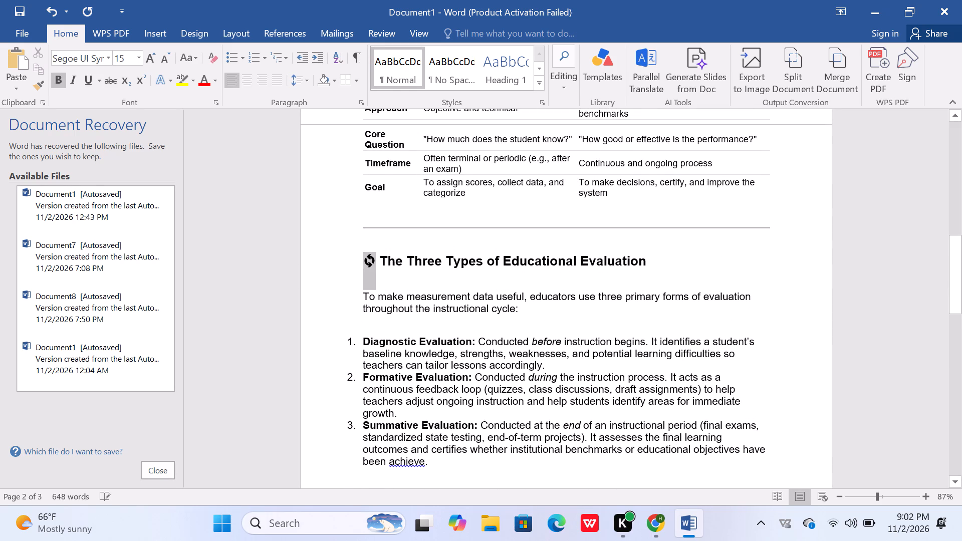
{"action": "left_click_drag", "start_coordinate": [383, 260], "coordinate": [615, 274]}
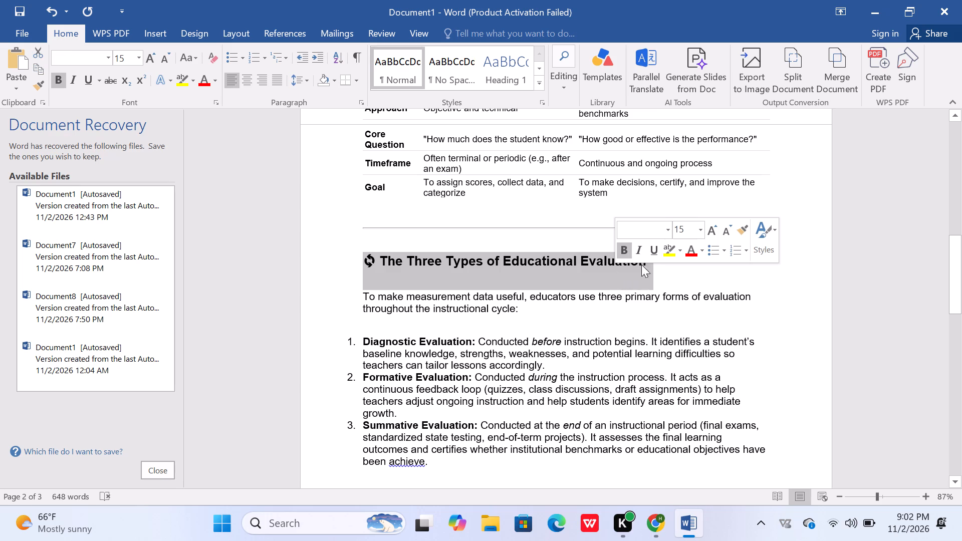
{"action": "left_click", "coordinate": [658, 249]}
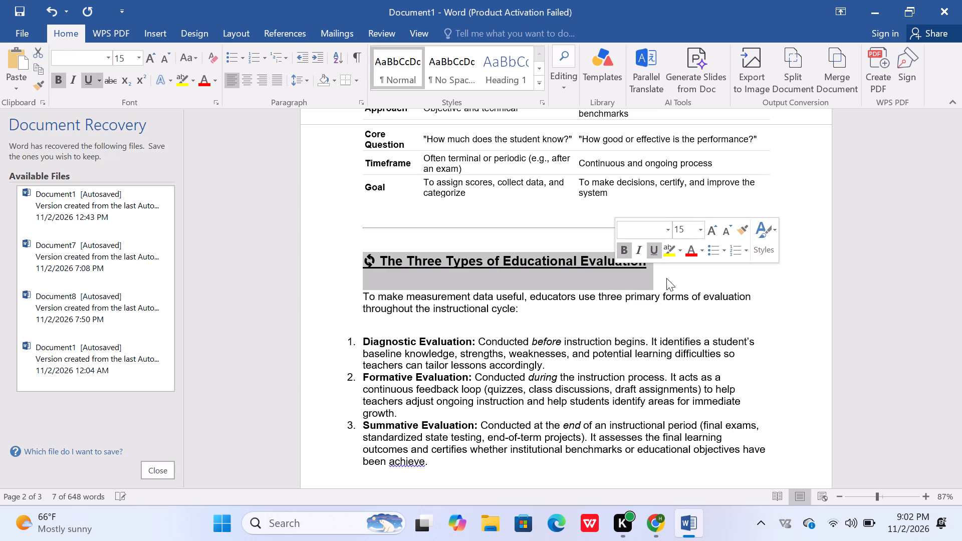
{"action": "left_click", "coordinate": [666, 251]}
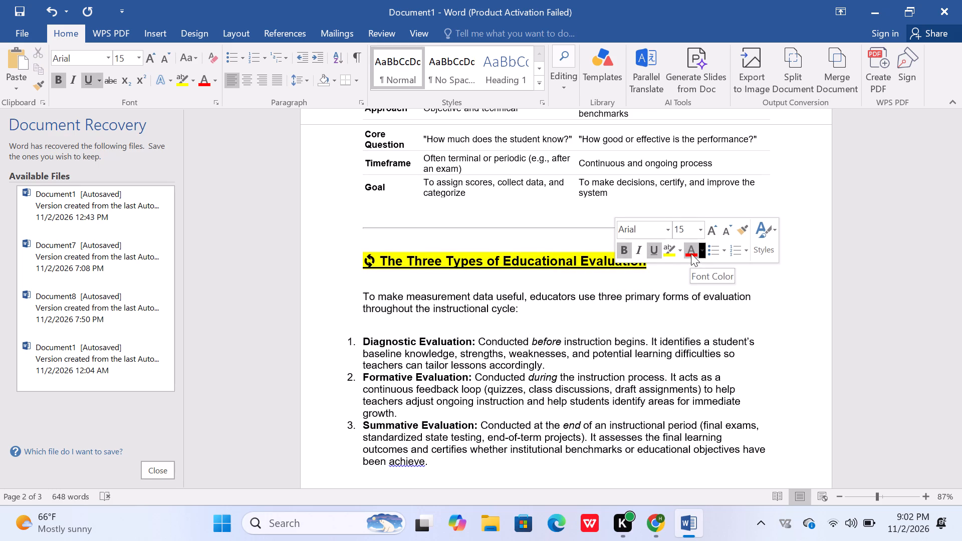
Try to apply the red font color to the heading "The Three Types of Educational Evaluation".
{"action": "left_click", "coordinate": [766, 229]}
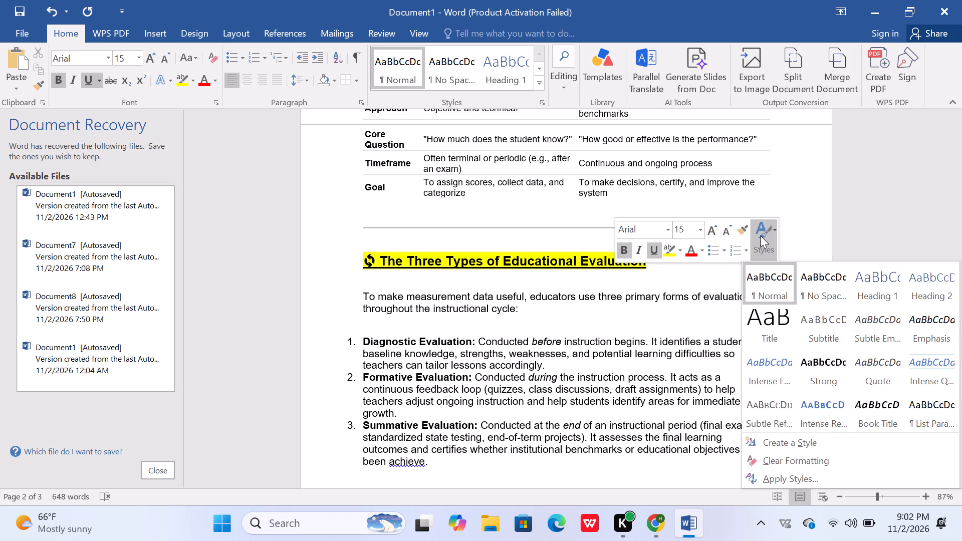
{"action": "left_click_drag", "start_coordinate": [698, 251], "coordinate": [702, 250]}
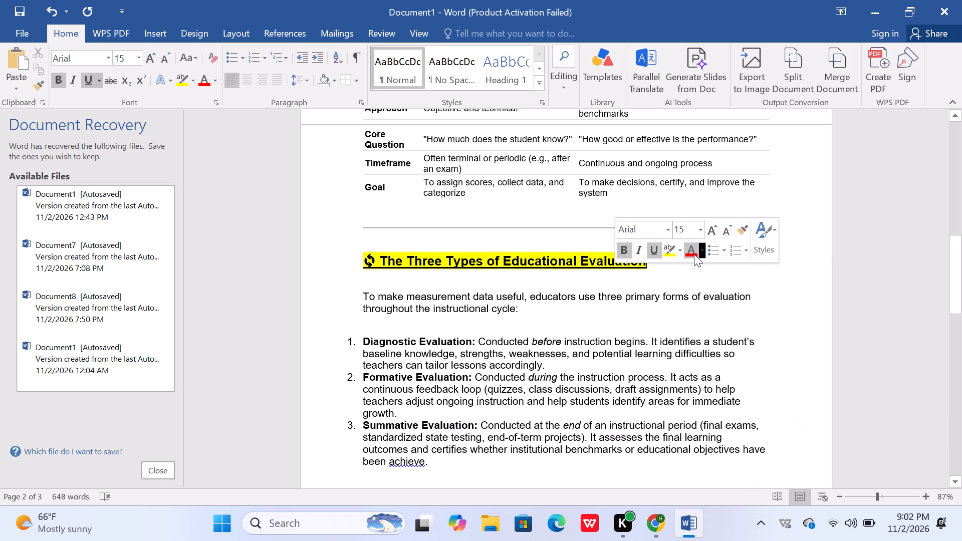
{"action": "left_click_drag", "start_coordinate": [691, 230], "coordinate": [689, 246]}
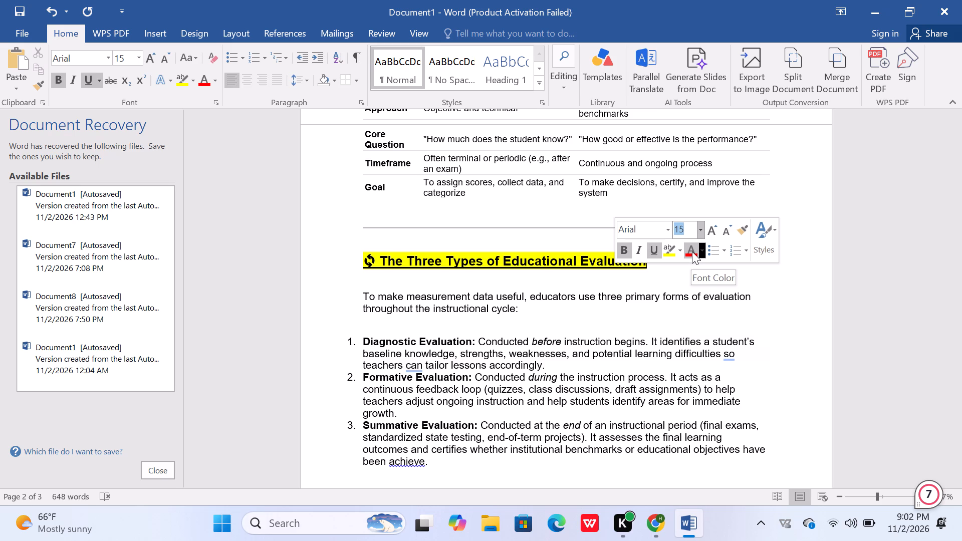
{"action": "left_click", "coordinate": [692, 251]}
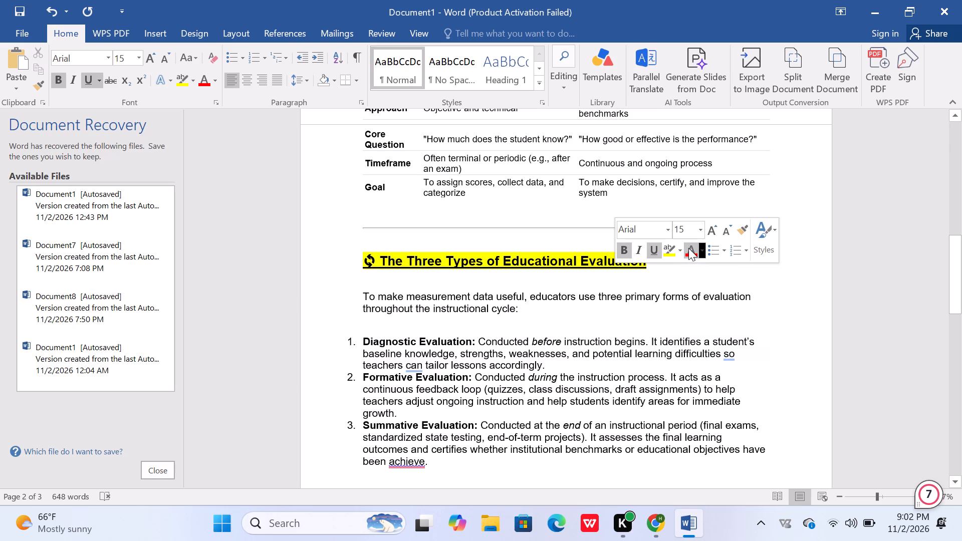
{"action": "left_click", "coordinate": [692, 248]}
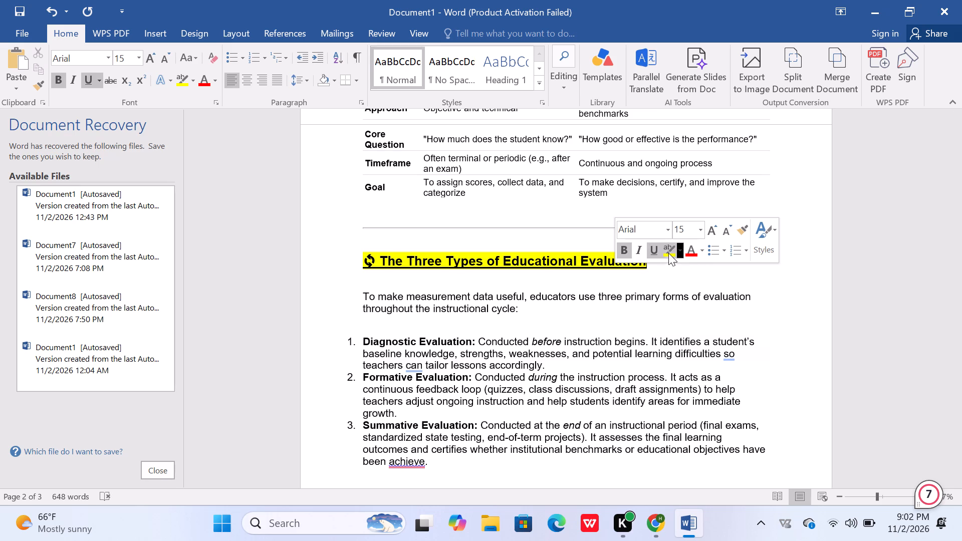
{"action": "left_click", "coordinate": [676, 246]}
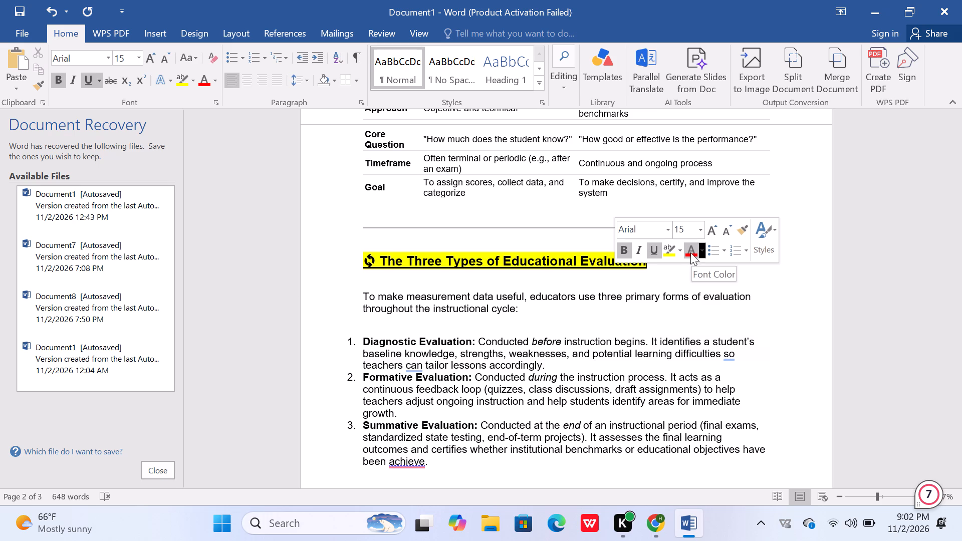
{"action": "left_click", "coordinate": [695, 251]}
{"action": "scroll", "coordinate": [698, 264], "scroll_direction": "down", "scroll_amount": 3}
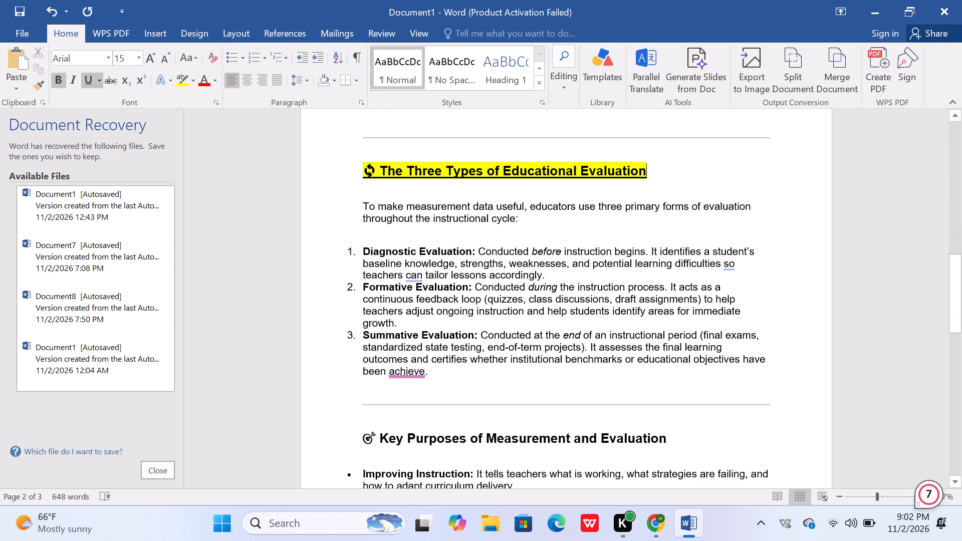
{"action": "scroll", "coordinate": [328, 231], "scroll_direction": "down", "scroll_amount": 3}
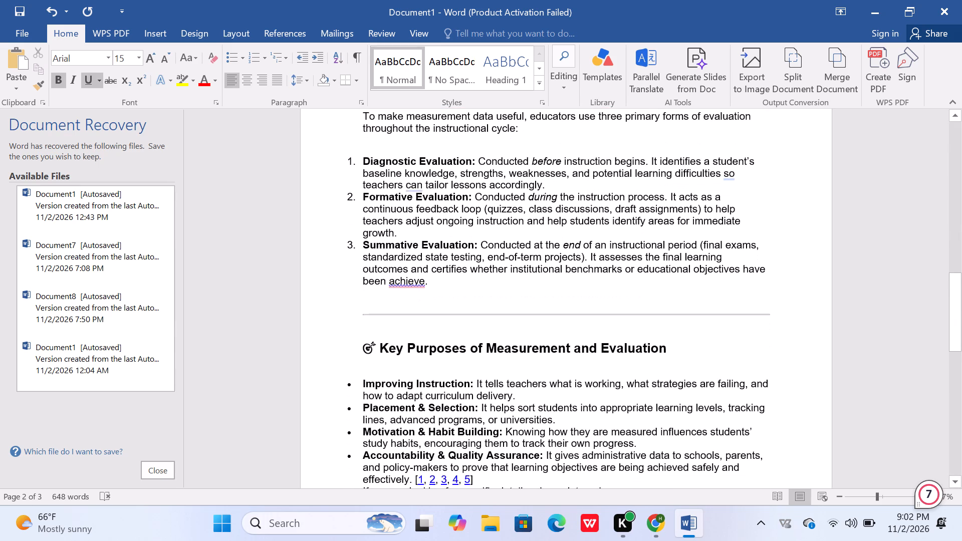
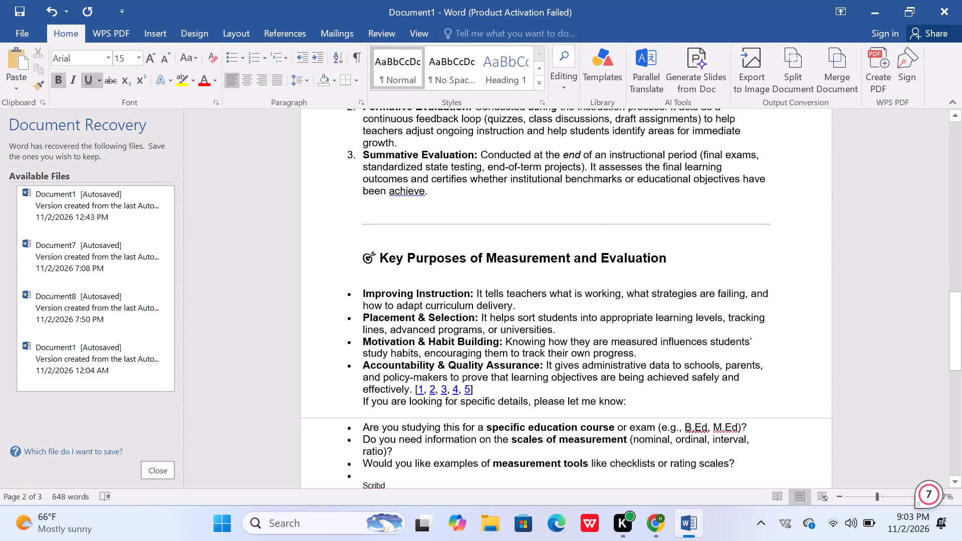
Delete the bracketed citation links 1 to 5 at the end of the Accountability & Quality Assurance item.
{"action": "left_click", "coordinate": [486, 362]}
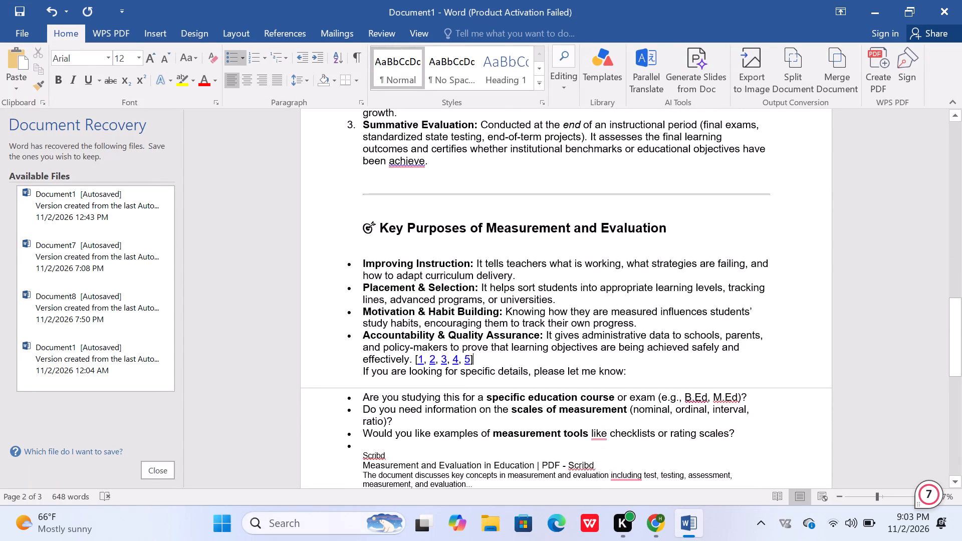
{"action": "key", "text": "BackSpace"}
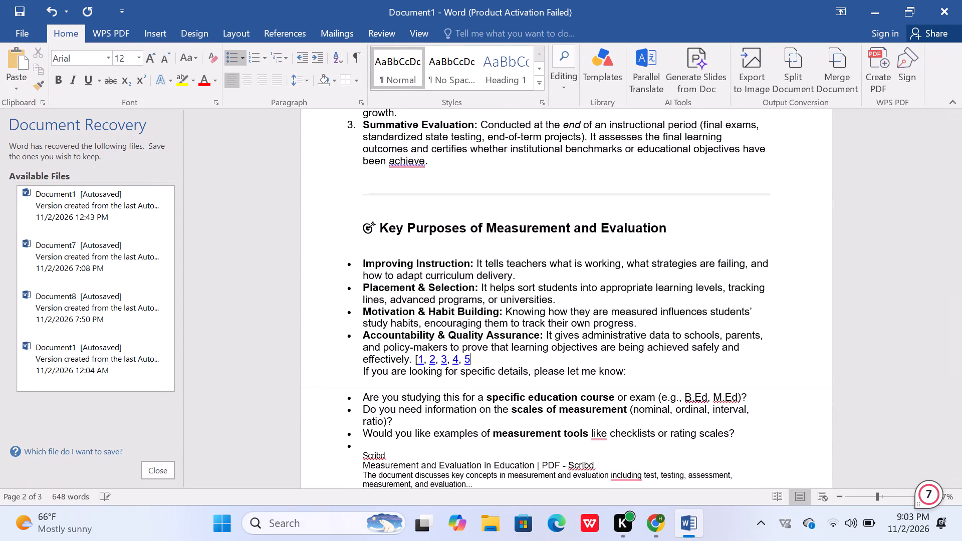
{"action": "key", "text": "BackSpace"}
{"action": "key", "text": "BackSpace"}
{"action": "key", "text": "BackSpace"}
{"action": "key", "text": "BackSpace"}
{"action": "key", "text": "BackSpace"}
{"action": "key", "text": "BackSpace"}
{"action": "key", "text": "BackSpace"}
{"action": "key", "text": "BackSpace"}
{"action": "key", "text": "BackSpace"}
{"action": "key", "text": "BackSpace"}
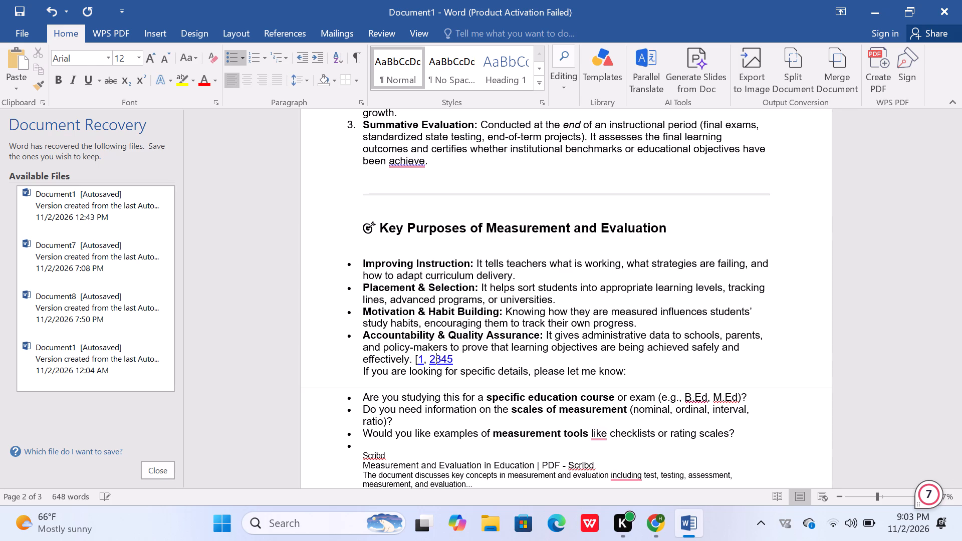
{"action": "key", "text": "BackSpace"}
{"action": "key", "text": "BackSpace"}
{"action": "key", "text": "BackSpace"}
{"action": "key", "text": "BackSpace"}
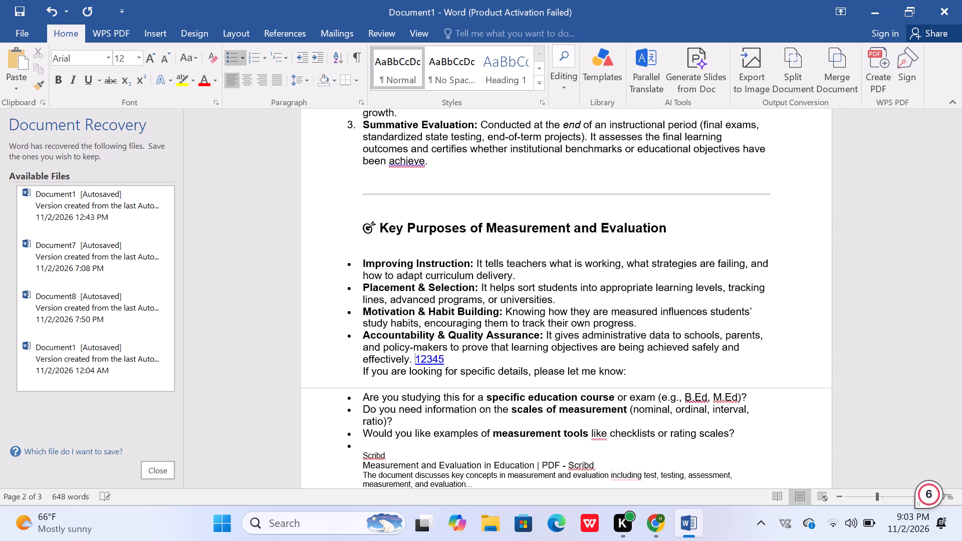
{"action": "left_click", "coordinate": [446, 357]}
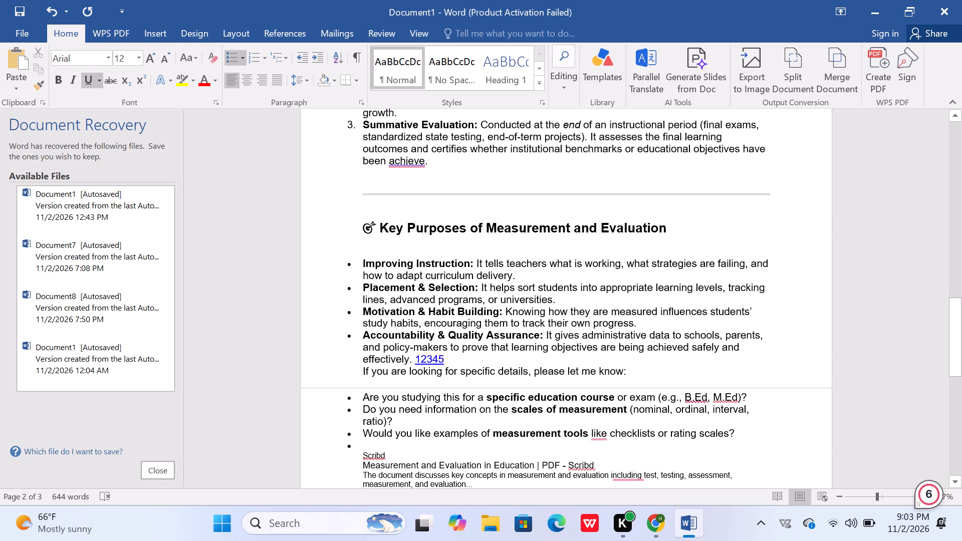
{"action": "key", "text": "BackSpace"}
{"action": "key", "text": "BackSpace"}
{"action": "key", "text": "BackSpace"}
{"action": "key", "text": "BackSpace"}
{"action": "key", "text": "BackSpace"}
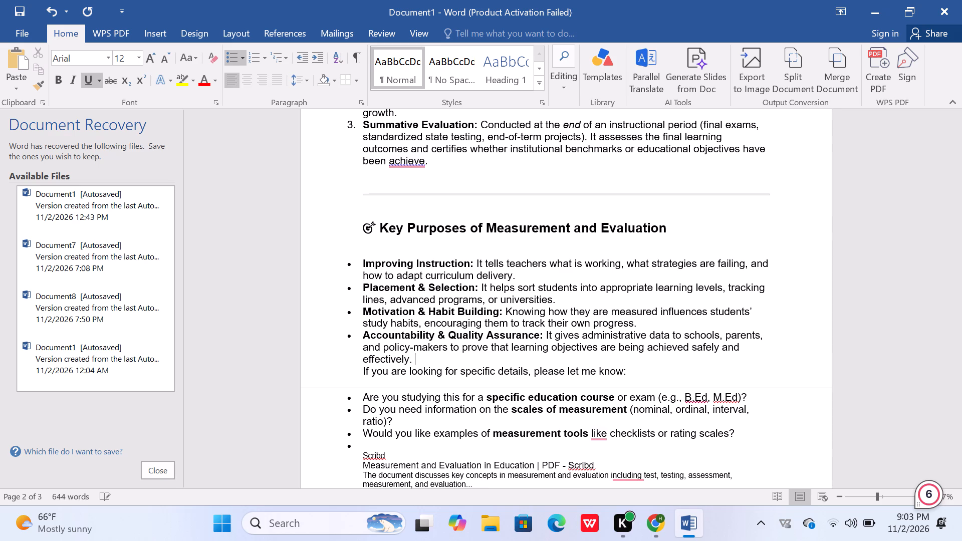
Delete the leftover "Show all" line and the blank space above it at the end of the document.
{"action": "scroll", "coordinate": [447, 403], "scroll_direction": "down", "scroll_amount": 4}
{"action": "scroll", "coordinate": [457, 340], "scroll_direction": "down", "scroll_amount": 1}
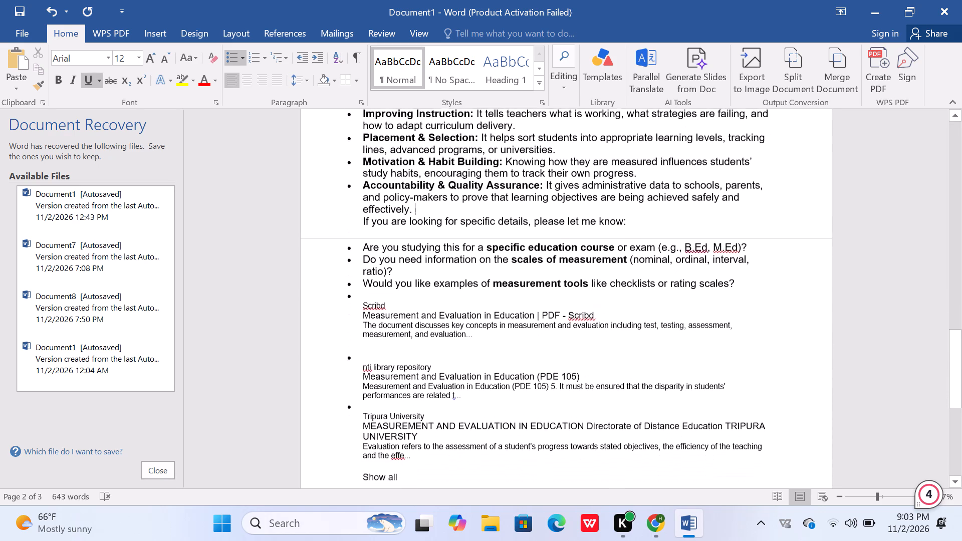
{"action": "scroll", "coordinate": [459, 338], "scroll_direction": "down", "scroll_amount": 7}
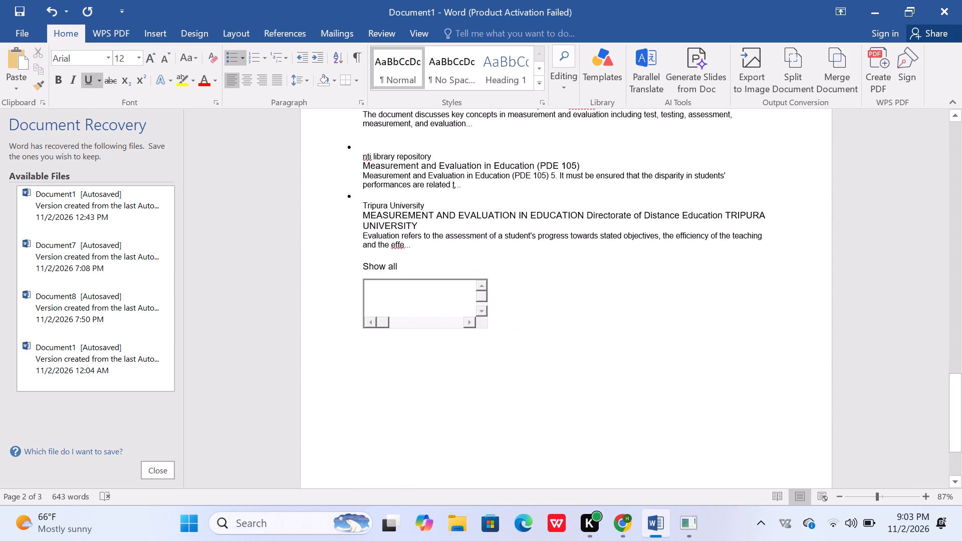
{"action": "scroll", "coordinate": [459, 338], "scroll_direction": "up", "scroll_amount": 2}
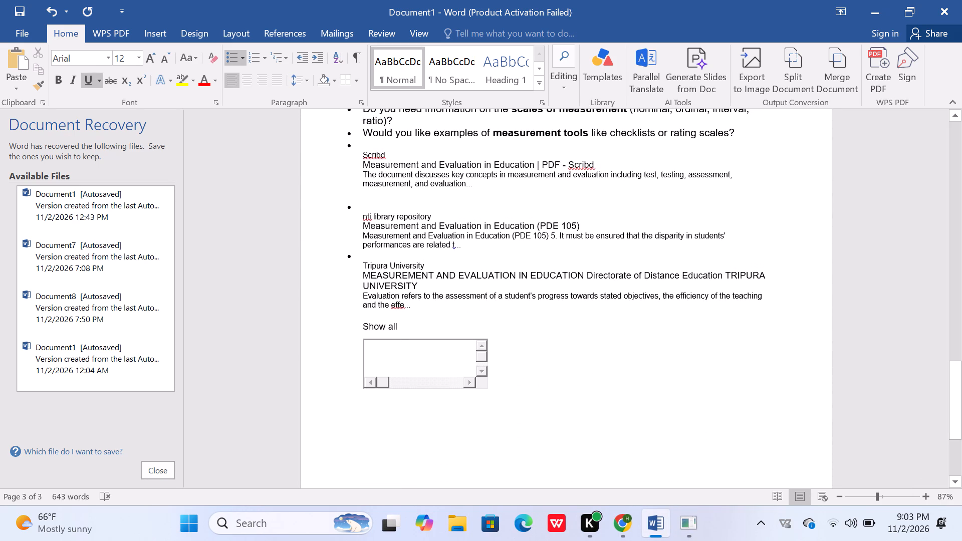
{"action": "left_click", "coordinate": [412, 324]}
{"action": "key", "text": "BackSpace"}
{"action": "key", "text": "BackSpace"}
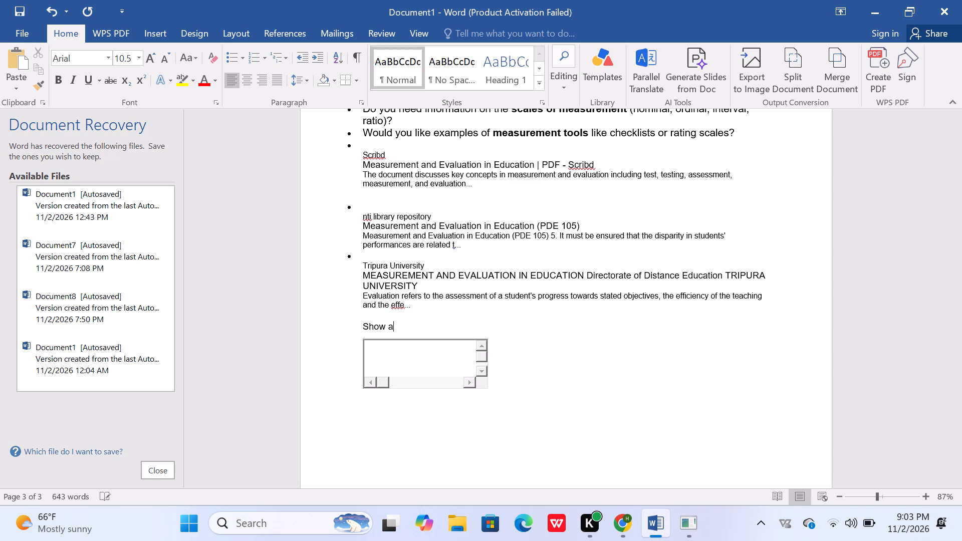
{"action": "key", "text": "BackSpace"}
{"action": "key", "text": "BackSpace"}
{"action": "key", "text": "BackSpace"}
{"action": "key", "text": "BackSpace"}
{"action": "key", "text": "BackSpace"}
{"action": "key", "text": "BackSpace"}
{"action": "key", "text": "BackSpace"}
{"action": "key", "text": "BackSpace"}
Delete the description beginning "Evaluation refers to the assessment" from the Tripura University source entry.
{"action": "key", "text": "BackSpace"}
{"action": "key", "text": "BackSpace"}
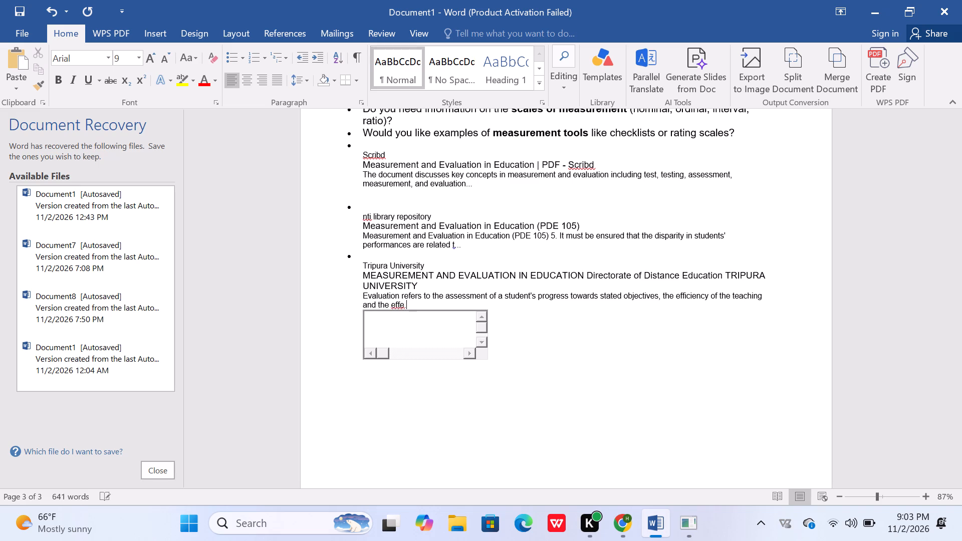
{"action": "key", "text": "BackSpace"}
{"action": "key", "text": "BackSpace"}
{"action": "key", "text": "BackSpace"}
{"action": "key", "text": "BackSpace"}
{"action": "key", "text": "BackSpace"}
{"action": "key", "text": "BackSpace"}
{"action": "key", "text": "BackSpace"}
{"action": "key", "text": "BackSpace"}
{"action": "key", "text": "BackSpace"}
{"action": "key", "text": "BackSpace"}
{"action": "key", "text": "BackSpace"}
{"action": "key", "text": "BackSpace"}
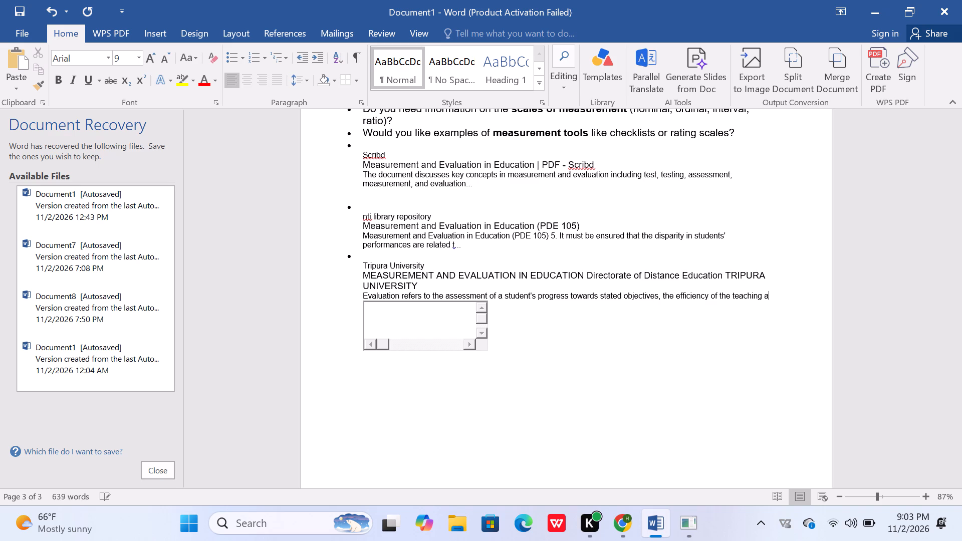
{"action": "key", "text": "BackSpace"}
{"action": "key", "text": "BackSpace"}
{"action": "key", "text": "BackSpace"}
{"action": "key", "text": "BackSpace"}
{"action": "key", "text": "BackSpace"}
{"action": "key", "text": "BackSpace"}
{"action": "key", "text": "BackSpace"}
{"action": "key", "text": "BackSpace"}
{"action": "key", "text": "BackSpace"}
{"action": "key", "text": "BackSpace"}
{"action": "key", "text": "BackSpace"}
{"action": "key", "text": "BackSpace"}
{"action": "key", "text": "BackSpace"}
{"action": "key", "text": "BackSpace"}
{"action": "key", "text": "BackSpace"}
{"action": "key", "text": "BackSpace"}
{"action": "key", "text": "BackSpace"}
{"action": "key", "text": "BackSpace"}
{"action": "key", "text": "BackSpace"}
{"action": "key", "text": "BackSpace"}
{"action": "key", "text": "BackSpace"}
{"action": "key", "text": "BackSpace"}
{"action": "key", "text": "BackSpace"}
{"action": "key", "text": "BackSpace"}
{"action": "key", "text": "BackSpace"}
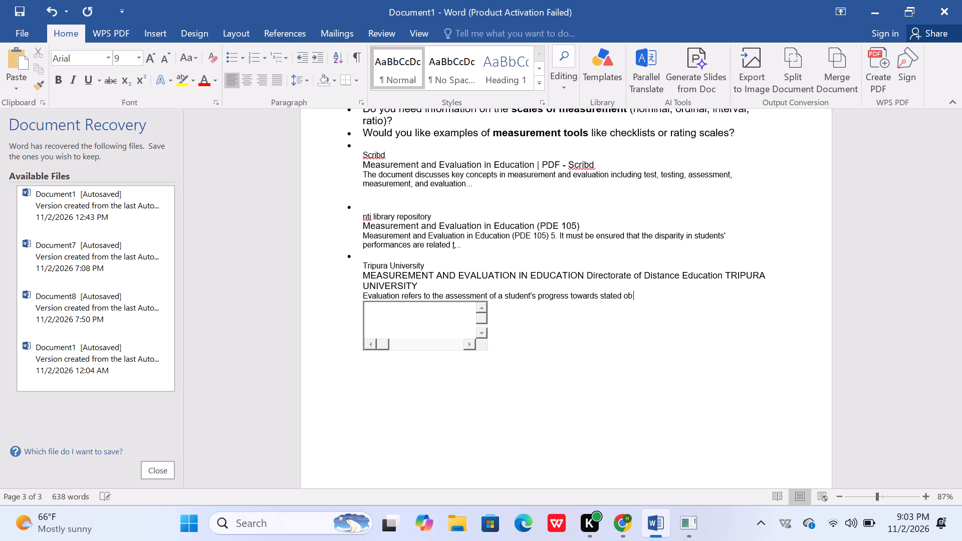
{"action": "key", "text": "BackSpace"}
{"action": "key", "text": "BackSpace"}
{"action": "key", "text": "BackSpace"}
{"action": "key", "text": "BackSpace"}
{"action": "key", "text": "BackSpace"}
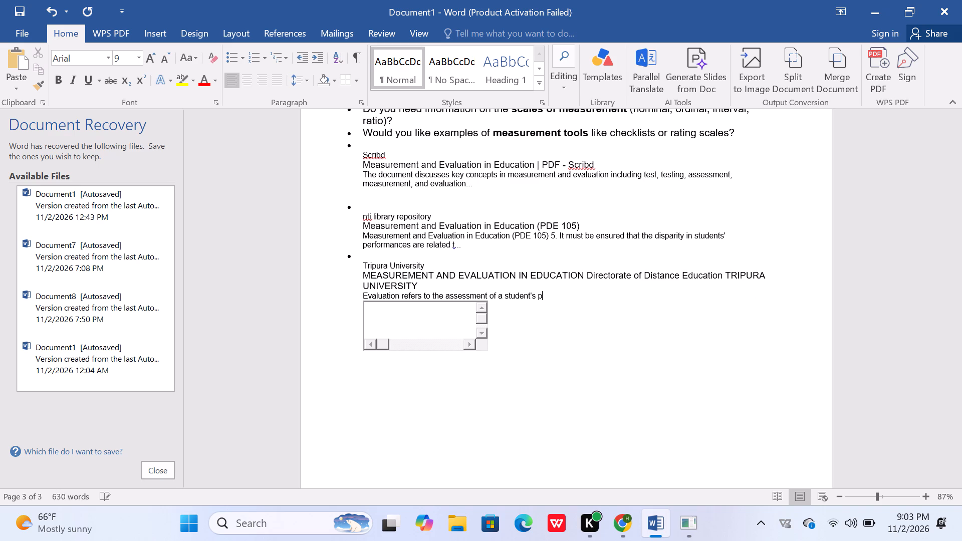
{"action": "key", "text": "BackSpace"}
{"action": "key", "text": "BackSpace"}
{"action": "key", "text": "BackSpace"}
{"action": "key", "text": "BackSpace"}
{"action": "key", "text": "BackSpace"}
{"action": "key", "text": "BackSpace"}
{"action": "key", "text": "BackSpace"}
{"action": "key", "text": "BackSpace"}
{"action": "key", "text": "BackSpace"}
{"action": "key", "text": "BackSpace"}
{"action": "key", "text": "BackSpace"}
{"action": "key", "text": "BackSpace"}
{"action": "key", "text": "BackSpace"}
{"action": "key", "text": "BackSpace"}
{"action": "key", "text": "BackSpace"}
{"action": "key", "text": "BackSpace"}
{"action": "key", "text": "BackSpace"}
{"action": "key", "text": "BackSpace"}
{"action": "key", "text": "BackSpace"}
{"action": "key", "text": "BackSpace"}
{"action": "key", "text": "BackSpace"}
{"action": "key", "text": "BackSpace"}
{"action": "key", "text": "BackSpace"}
{"action": "key", "text": "BackSpace"}
{"action": "key", "text": "BackSpace"}
{"action": "key", "text": "BackSpace"}
{"action": "key", "text": "BackSpace"}
{"action": "key", "text": "BackSpace"}
{"action": "key", "text": "BackSpace"}
{"action": "key", "text": "BackSpace"}
{"action": "key", "text": "BackSpace"}
{"action": "key", "text": "BackSpace"}
{"action": "key", "text": "BackSpace"}
{"action": "key", "text": "BackSpace"}
{"action": "key", "text": "BackSpace"}
{"action": "key", "text": "BackSpace"}
{"action": "key", "text": "BackSpace"}
{"action": "key", "text": "BackSpace"}
{"action": "key", "text": "BackSpace"}
{"action": "key", "text": "BackSpace"}
{"action": "key", "text": "BackSpace"}
{"action": "key", "text": "BackSpace"}
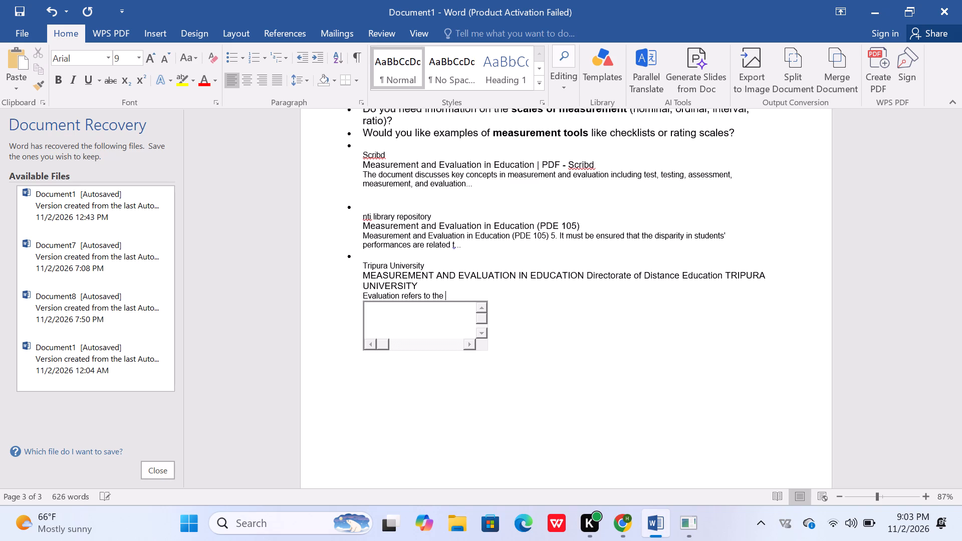
{"action": "key", "text": "BackSpace"}
{"action": "key", "text": "BackSpace"}
Delete the remaining Tripura University source entry, including its "MEASUREMENT AND EVALUATION IN EDUCATION" title and bullet, at the document's end.
{"action": "key", "text": "BackSpace"}
{"action": "key", "text": "BackSpace"}
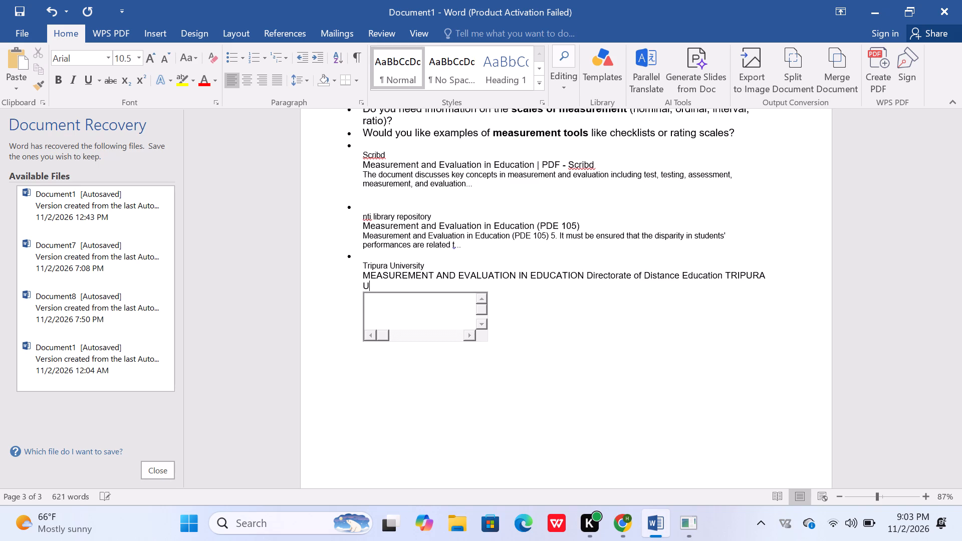
{"action": "key", "text": "BackSpace"}
{"action": "key", "text": "BackSpace"}
{"action": "key", "text": "BackSpace"}
{"action": "key", "text": "BackSpace"}
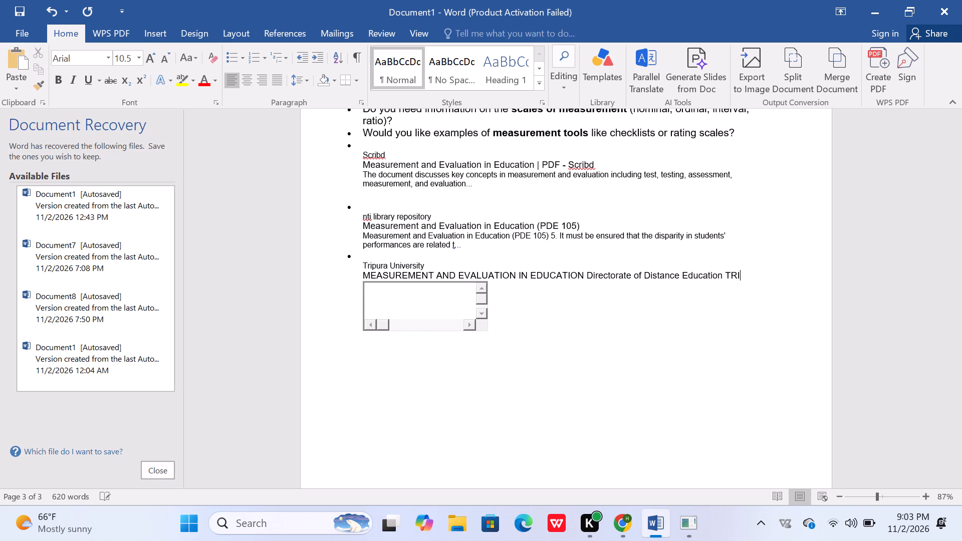
{"action": "key", "text": "BackSpace"}
{"action": "key", "text": "BackSpace"}
{"action": "key", "text": "BackSpace"}
{"action": "key", "text": "BackSpace"}
{"action": "key", "text": "BackSpace"}
{"action": "key", "text": "BackSpace"}
{"action": "key", "text": "BackSpace"}
{"action": "key", "text": "BackSpace"}
{"action": "key", "text": "BackSpace"}
{"action": "key", "text": "BackSpace"}
{"action": "key", "text": "BackSpace"}
{"action": "key", "text": "BackSpace"}
{"action": "key", "text": "BackSpace"}
{"action": "key", "text": "BackSpace"}
{"action": "key", "text": "BackSpace"}
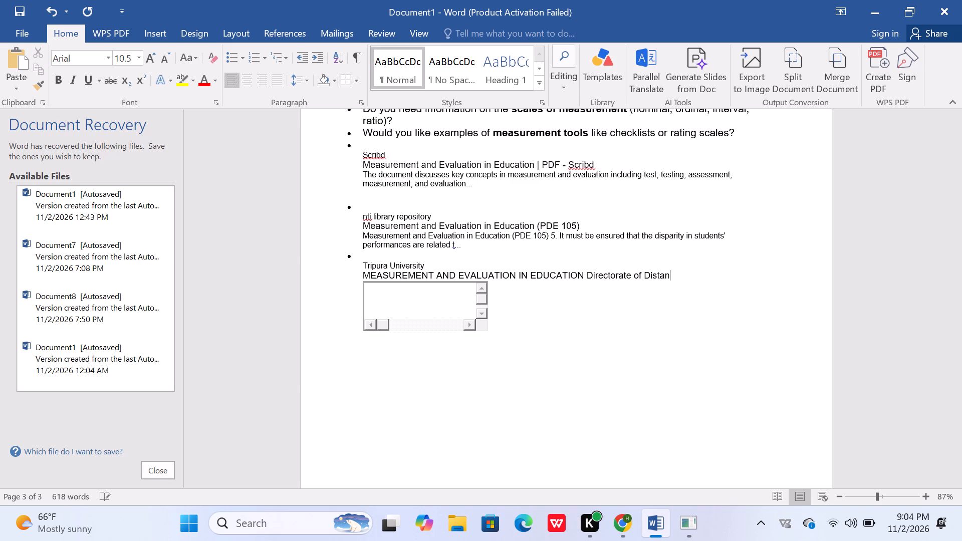
{"action": "key", "text": "BackSpace"}
{"action": "key", "text": "BackSpace"}
{"action": "key", "text": "BackSpace"}
{"action": "key", "text": "BackSpace"}
{"action": "key", "text": "BackSpace"}
{"action": "key", "text": "BackSpace"}
{"action": "key", "text": "BackSpace"}
{"action": "key", "text": "BackSpace"}
Delete the whole nti library repository source entry, "Measurement and Evaluation in Education (PDE 105)", with its description and bullet.
{"action": "key", "text": "BackSpace"}
{"action": "key", "text": "BackSpace"}
{"action": "key", "text": "BackSpace"}
{"action": "key", "text": "BackSpace"}
{"action": "key", "text": "BackSpace"}
{"action": "key", "text": "BackSpace"}
{"action": "key", "text": "BackSpace"}
{"action": "key", "text": "BackSpace"}
{"action": "key", "text": "BackSpace"}
{"action": "key", "text": "BackSpace"}
{"action": "key", "text": "BackSpace"}
{"action": "key", "text": "BackSpace"}
{"action": "key", "text": "BackSpace"}
Delete the whole Scribd source entry, including its description, title and bullet, below the follow-up question on measurement tools.
{"action": "key", "text": "BackSpace"}
{"action": "key", "text": "BackSpace"}
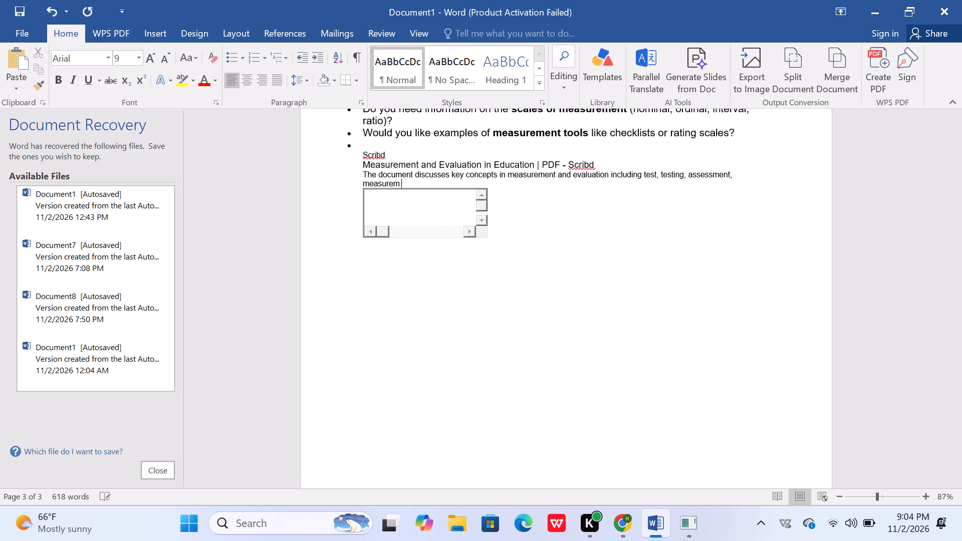
{"action": "key", "text": "BackSpace"}
{"action": "key", "text": "BackSpace"}
{"action": "key", "text": "BackSpace"}
{"action": "key", "text": "BackSpace"}
{"action": "key", "text": "BackSpace"}
{"action": "key", "text": "BackSpace"}
{"action": "key", "text": "BackSpace"}
{"action": "key", "text": "BackSpace"}
{"action": "key", "text": "BackSpace"}
{"action": "key", "text": "BackSpace"}
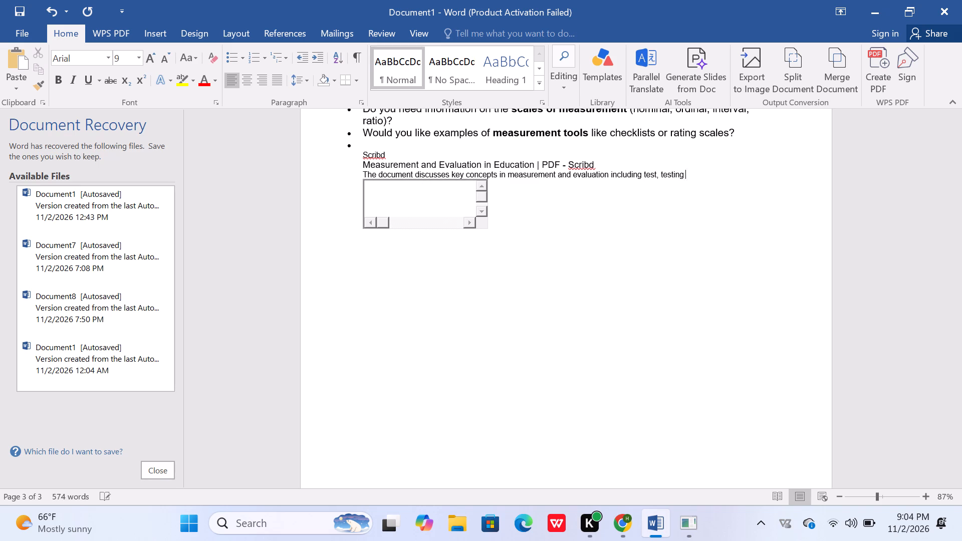
{"action": "key", "text": "BackSpace"}
{"action": "key", "text": "BackSpace"}
{"action": "key", "text": "BackSpace"}
{"action": "key", "text": "BackSpace"}
{"action": "key", "text": "BackSpace"}
{"action": "key", "text": "BackSpace"}
{"action": "key", "text": "BackSpace"}
{"action": "key", "text": "BackSpace"}
{"action": "key", "text": "BackSpace"}
{"action": "key", "text": "BackSpace"}
{"action": "key", "text": "BackSpace"}
{"action": "key", "text": "BackSpace"}
{"action": "key", "text": "BackSpace"}
{"action": "key", "text": "BackSpace"}
{"action": "key", "text": "BackSpace"}
{"action": "key", "text": "BackSpace"}
{"action": "key", "text": "BackSpace"}
{"action": "key", "text": "BackSpace"}
{"action": "key", "text": "BackSpace"}
{"action": "key", "text": "BackSpace"}
{"action": "key", "text": "BackSpace"}
{"action": "key", "text": "BackSpace"}
{"action": "key", "text": "BackSpace"}
{"action": "key", "text": "BackSpace"}
{"action": "key", "text": "BackSpace"}
{"action": "key", "text": "BackSpace"}
{"action": "key", "text": "BackSpace"}
{"action": "key", "text": "BackSpace"}
{"action": "key", "text": "BackSpace"}
{"action": "key", "text": "BackSpace"}
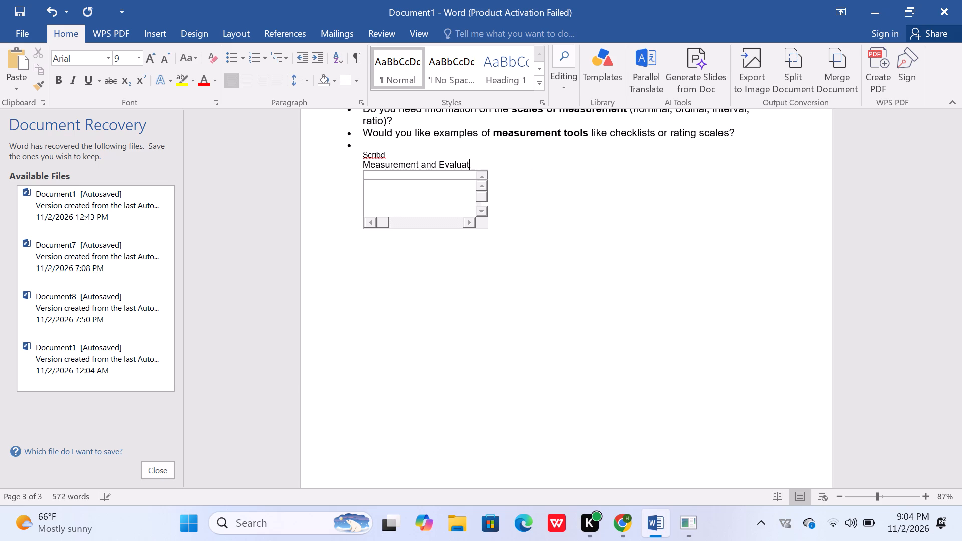
{"action": "key", "text": "BackSpace"}
{"action": "key", "text": "BackSpace"}
{"action": "key", "text": "BackSpace"}
{"action": "key", "text": "BackSpace"}
{"action": "key", "text": "BackSpace"}
{"action": "key", "text": "BackSpace"}
{"action": "key", "text": "BackSpace"}
{"action": "key", "text": "BackSpace"}
{"action": "key", "text": "BackSpace"}
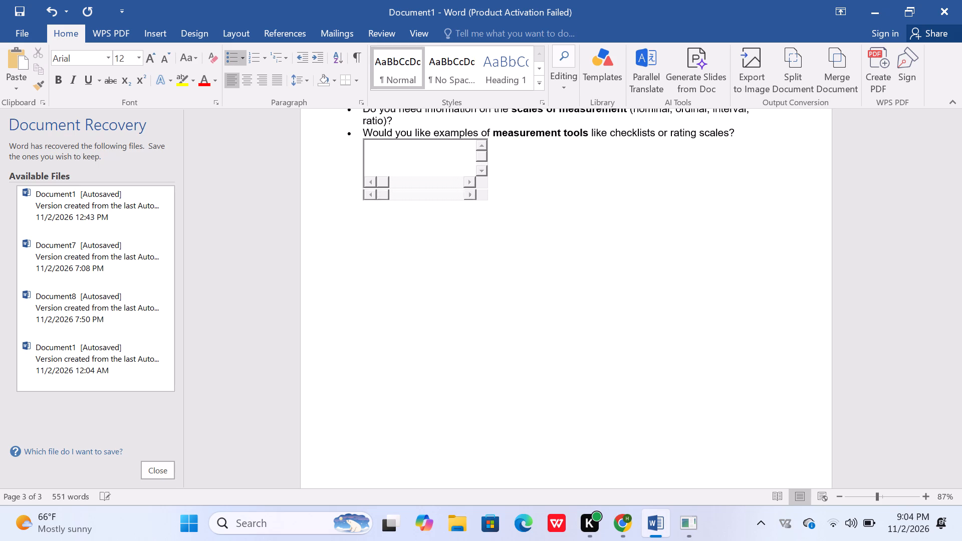
Delete the bulleted follow-up question "Would you like examples of measurement tools like checklists or rating scales?".
{"action": "key", "text": "BackSpace"}
{"action": "key", "text": "BackSpace"}
{"action": "key", "text": "BackSpace"}
{"action": "key", "text": "BackSpace"}
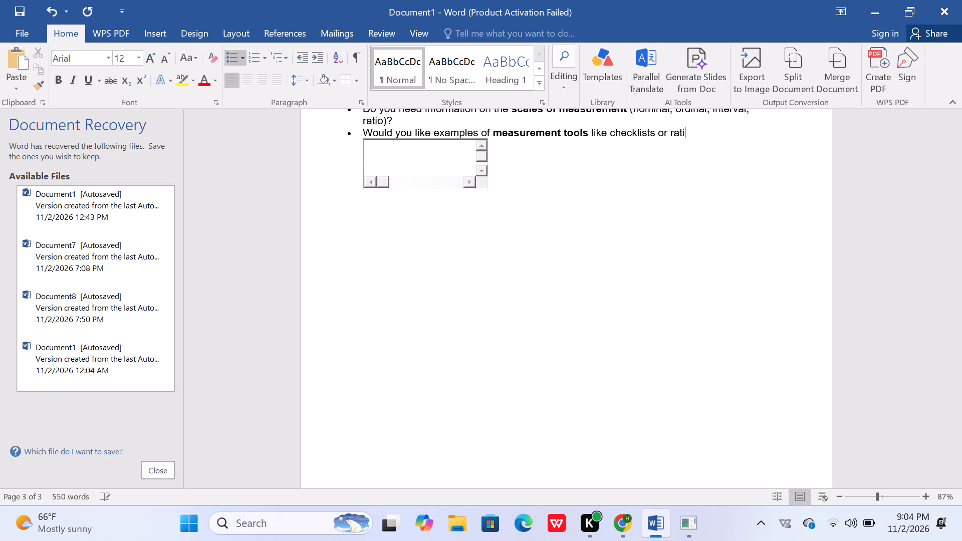
{"action": "key", "text": "BackSpace"}
{"action": "key", "text": "BackSpace"}
{"action": "key", "text": "BackSpace"}
{"action": "key", "text": "BackSpace"}
{"action": "key", "text": "BackSpace"}
{"action": "key", "text": "BackSpace"}
{"action": "key", "text": "BackSpace"}
{"action": "key", "text": "BackSpace"}
{"action": "key", "text": "BackSpace"}
{"action": "key", "text": "BackSpace"}
{"action": "key", "text": "BackSpace"}
{"action": "key", "text": "BackSpace"}
{"action": "key", "text": "BackSpace"}
{"action": "key", "text": "BackSpace"}
{"action": "key", "text": "BackSpace"}
{"action": "key", "text": "BackSpace"}
{"action": "key", "text": "BackSpace"}
{"action": "key", "text": "BackSpace"}
{"action": "key", "text": "BackSpace"}
{"action": "key", "text": "BackSpace"}
{"action": "key", "text": "BackSpace"}
Delete the bulleted follow-up question "Do you need information on the scales of measurement (nominal, ordinal, interval, ratio)?".
{"action": "key", "text": "BackSpace"}
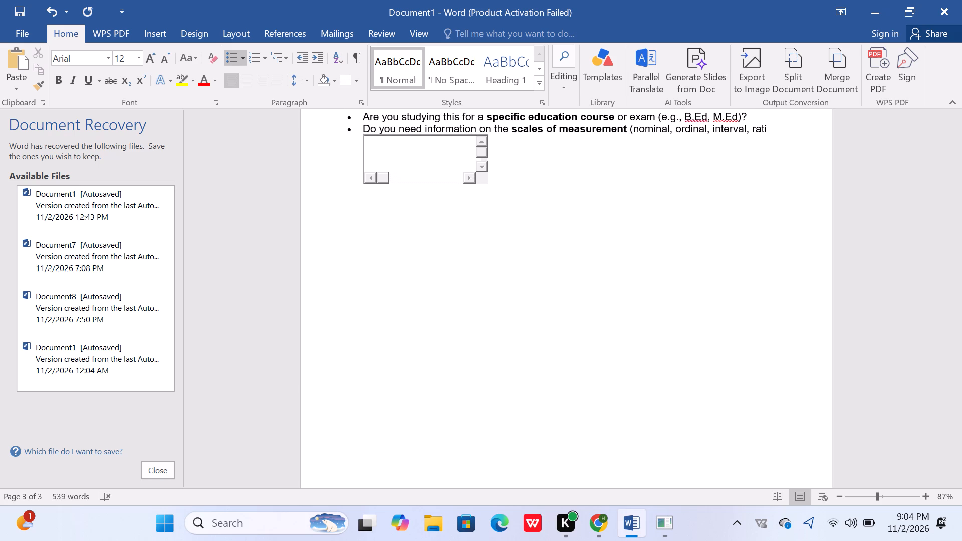
{"action": "key", "text": "BackSpace"}
{"action": "key", "text": "BackSpace"}
{"action": "key", "text": "BackSpace"}
{"action": "key", "text": "BackSpace"}
{"action": "key", "text": "BackSpace"}
{"action": "key", "text": "BackSpace"}
{"action": "key", "text": "BackSpace"}
{"action": "key", "text": "BackSpace"}
{"action": "key", "text": "BackSpace"}
{"action": "key", "text": "BackSpace"}
{"action": "key", "text": "BackSpace"}
{"action": "key", "text": "BackSpace"}
{"action": "key", "text": "BackSpace"}
{"action": "key", "text": "BackSpace"}
{"action": "key", "text": "BackSpace"}
Delete the rest of the bulleted scales-of-measurement question and the question above it back to "Are you studying this".
{"action": "key", "text": "BackSpace"}
{"action": "key", "text": "BackSpace"}
{"action": "key", "text": "BackSpace"}
{"action": "key", "text": "BackSpace"}
{"action": "key", "text": "BackSpace"}
{"action": "key", "text": "BackSpace"}
{"action": "key", "text": "BackSpace"}
{"action": "key", "text": "BackSpace"}
{"action": "key", "text": "BackSpace"}
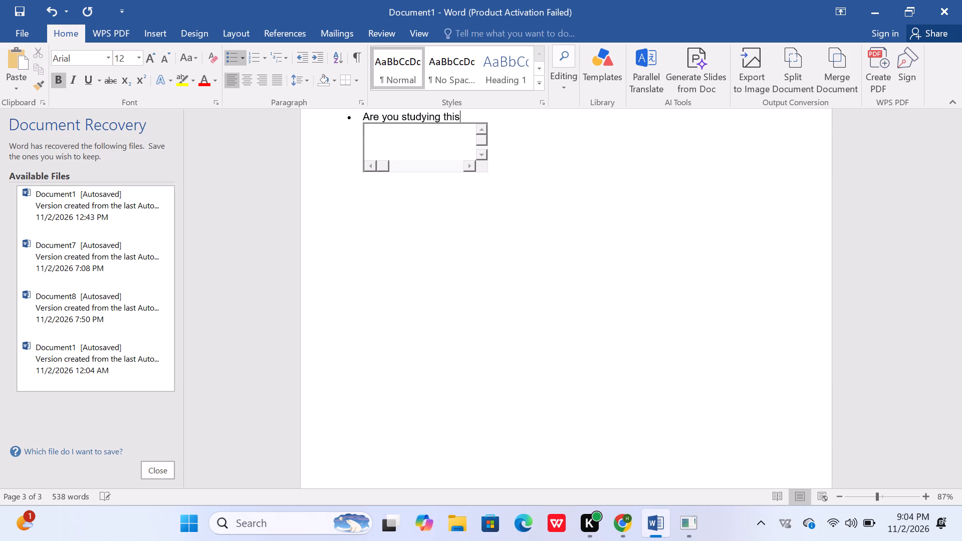
Delete all remaining follow-up text back to the Accountability & Quality Assurance bullet, ending that bullet with the word "achieved".
{"action": "key", "text": "BackSpace"}
{"action": "key", "text": "BackSpace"}
{"action": "key", "text": "BackSpace"}
{"action": "key", "text": "BackSpace"}
{"action": "key", "text": "BackSpace"}
{"action": "key", "text": "BackSpace"}
{"action": "key", "text": "BackSpace"}
{"action": "key", "text": "BackSpace"}
{"action": "key", "text": "BackSpace"}
{"action": "key", "text": "BackSpace"}
{"action": "key", "text": "BackSpace"}
{"action": "key", "text": "BackSpace"}
{"action": "key", "text": "BackSpace"}
{"action": "key", "text": "BackSpace"}
{"action": "key", "text": "BackSpace"}
{"action": "key", "text": "BackSpace"}
{"action": "key", "text": "BackSpace"}
{"action": "key", "text": "BackSpace"}
{"action": "key", "text": "BackSpace"}
{"action": "key", "text": "BackSpace"}
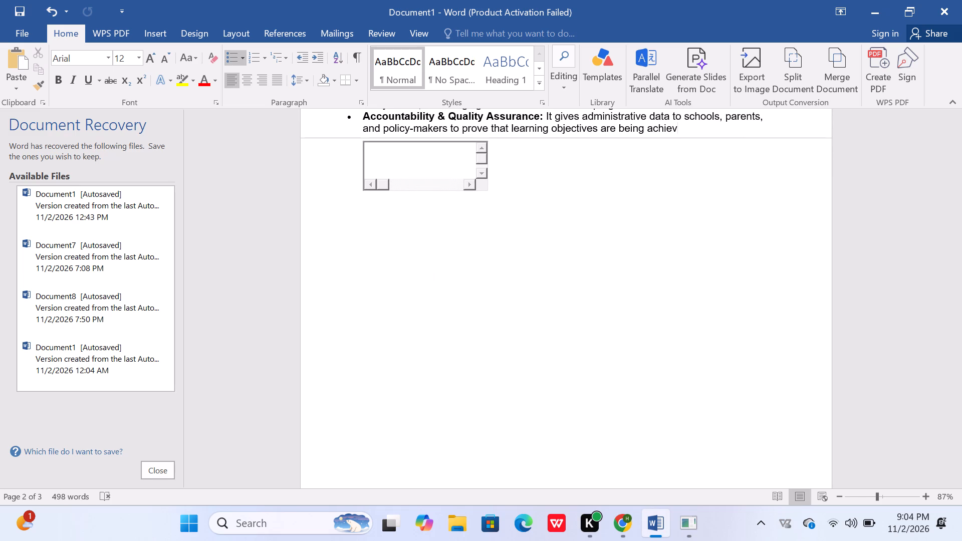
{"action": "type", "text": "ed"}
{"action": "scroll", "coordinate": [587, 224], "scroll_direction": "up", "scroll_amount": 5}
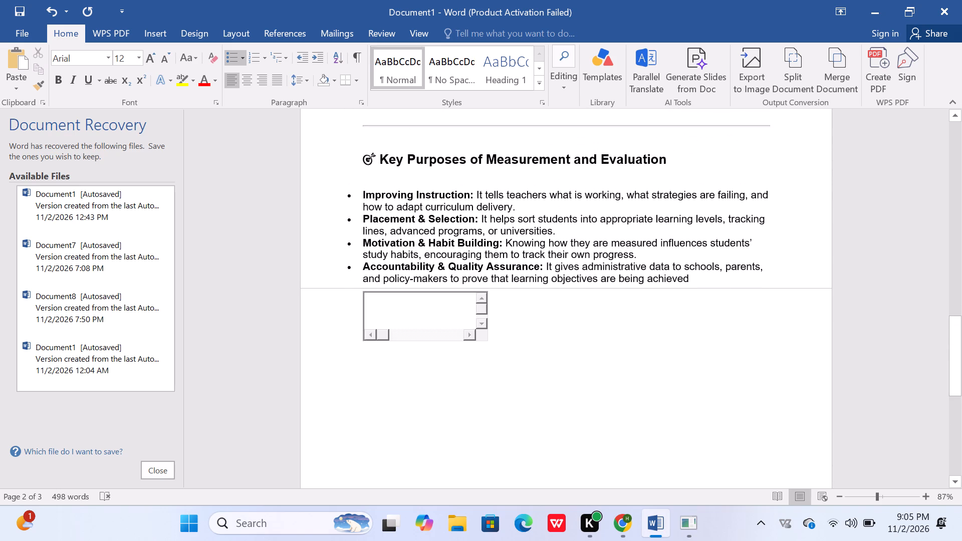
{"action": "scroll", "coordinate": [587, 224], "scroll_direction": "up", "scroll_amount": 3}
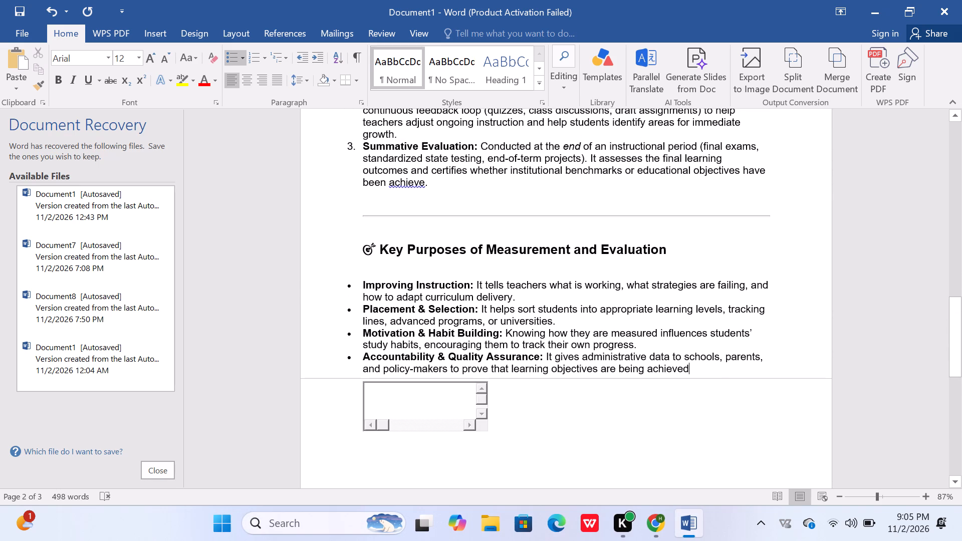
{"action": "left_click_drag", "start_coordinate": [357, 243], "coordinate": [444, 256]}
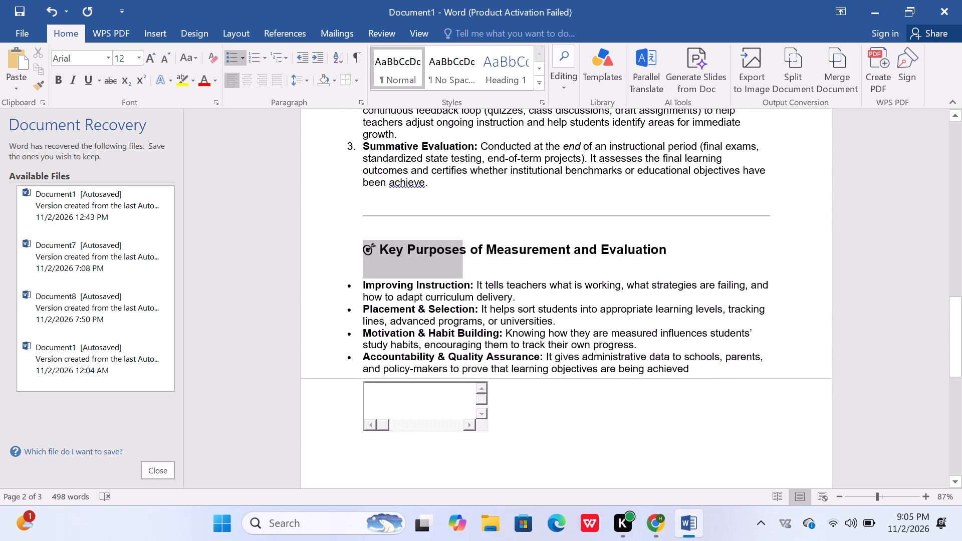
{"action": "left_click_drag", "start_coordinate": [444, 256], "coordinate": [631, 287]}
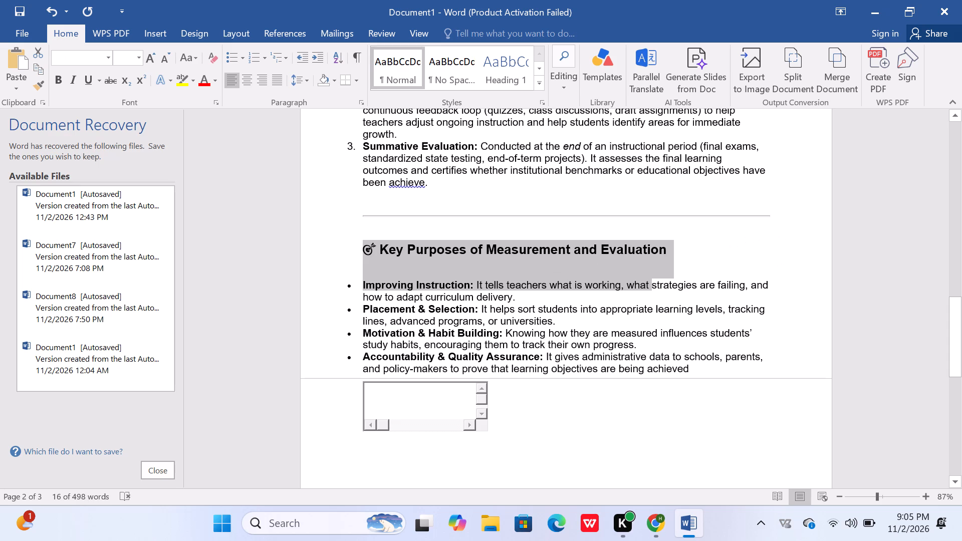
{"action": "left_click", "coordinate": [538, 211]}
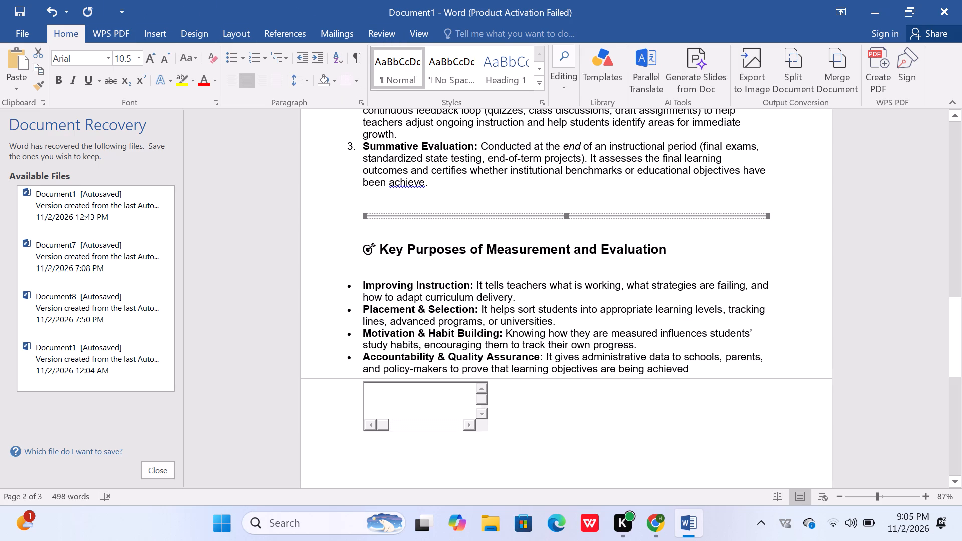
Run the spelling and grammar check, extending it from the selection to the rest of the document.
{"action": "left_click", "coordinate": [367, 29]}
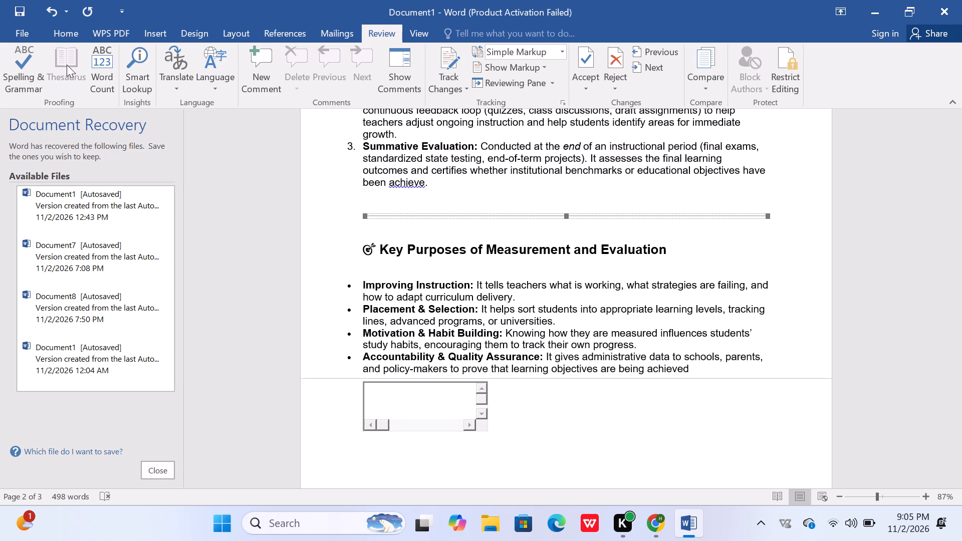
{"action": "left_click", "coordinate": [43, 46]}
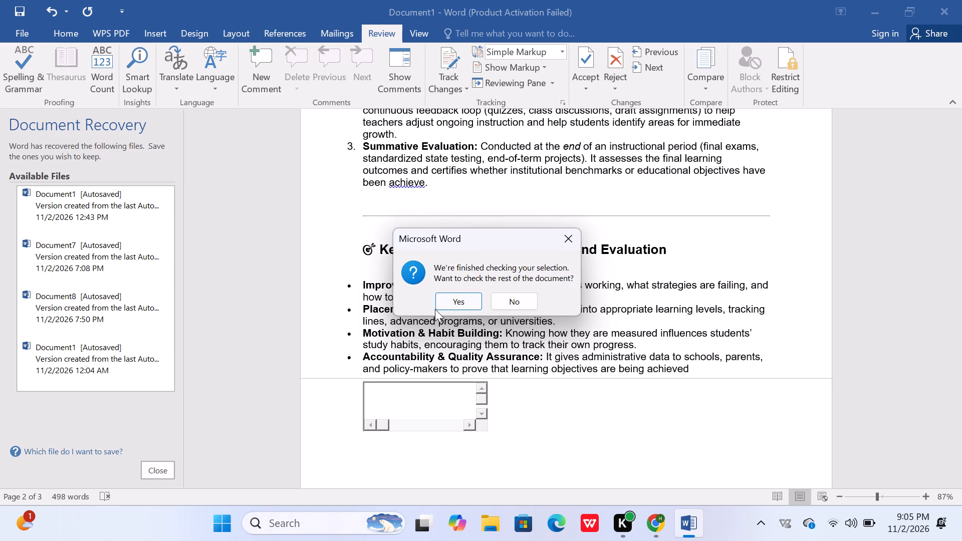
{"action": "left_click", "coordinate": [449, 296]}
Review the whole document from the introduction through the Key Purposes section to the last page.
{"action": "scroll", "coordinate": [491, 314], "scroll_direction": "up", "scroll_amount": 1}
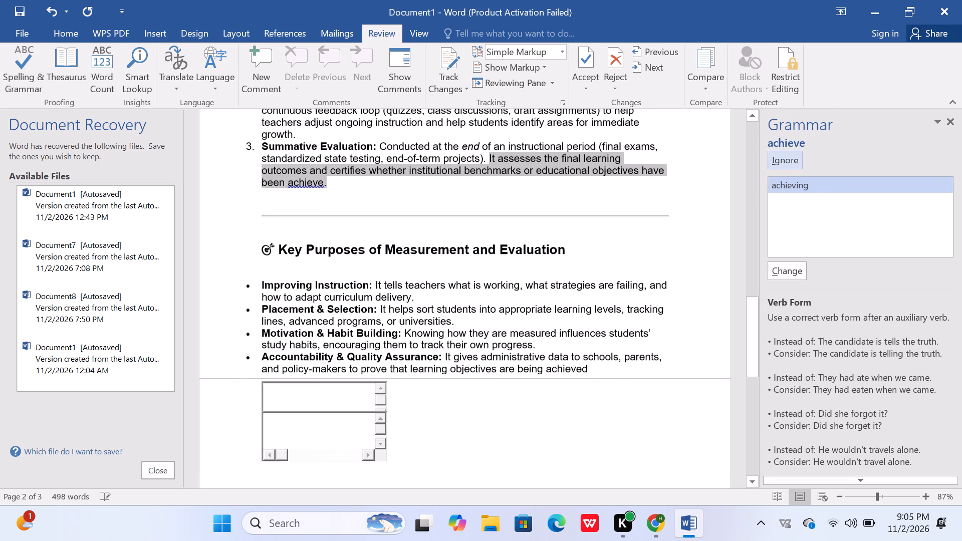
{"action": "scroll", "coordinate": [491, 314], "scroll_direction": "up", "scroll_amount": 9}
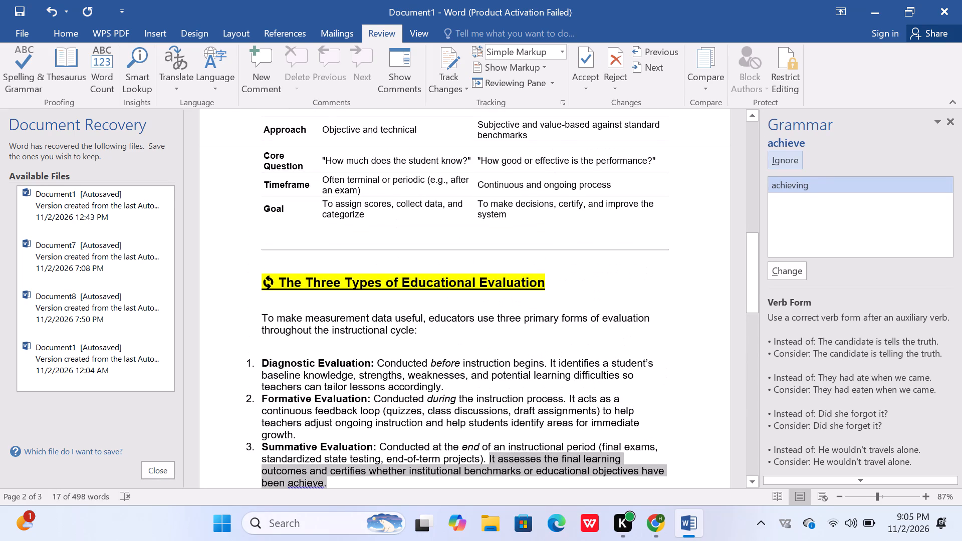
{"action": "scroll", "coordinate": [495, 319], "scroll_direction": "up", "scroll_amount": 13}
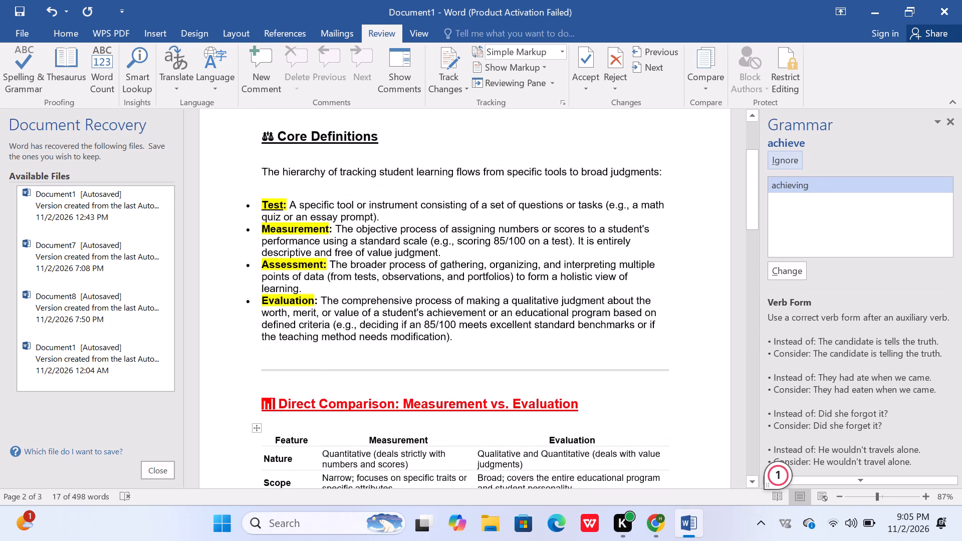
{"action": "scroll", "coordinate": [499, 312], "scroll_direction": "up", "scroll_amount": 10}
{"action": "scroll", "coordinate": [511, 319], "scroll_direction": "down", "scroll_amount": 1}
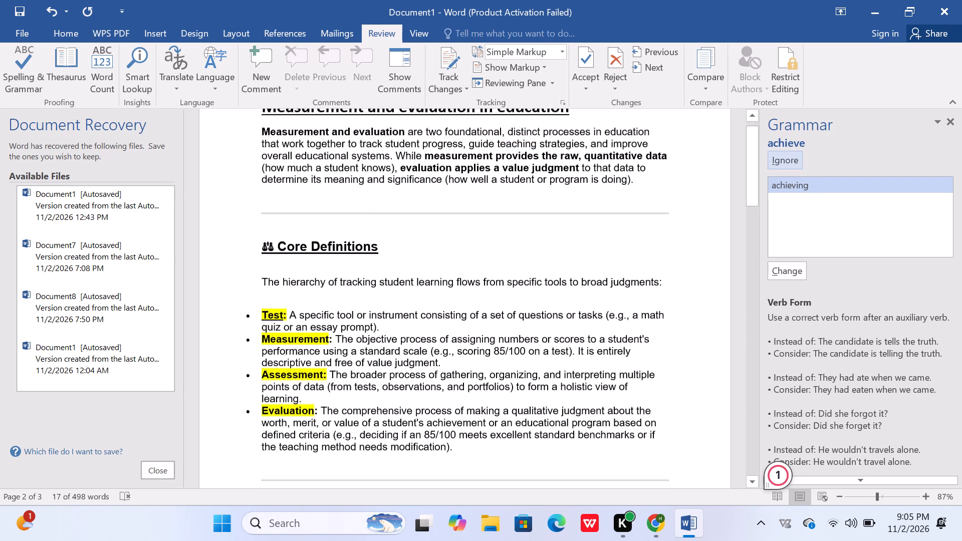
{"action": "scroll", "coordinate": [511, 321], "scroll_direction": "down", "scroll_amount": 8}
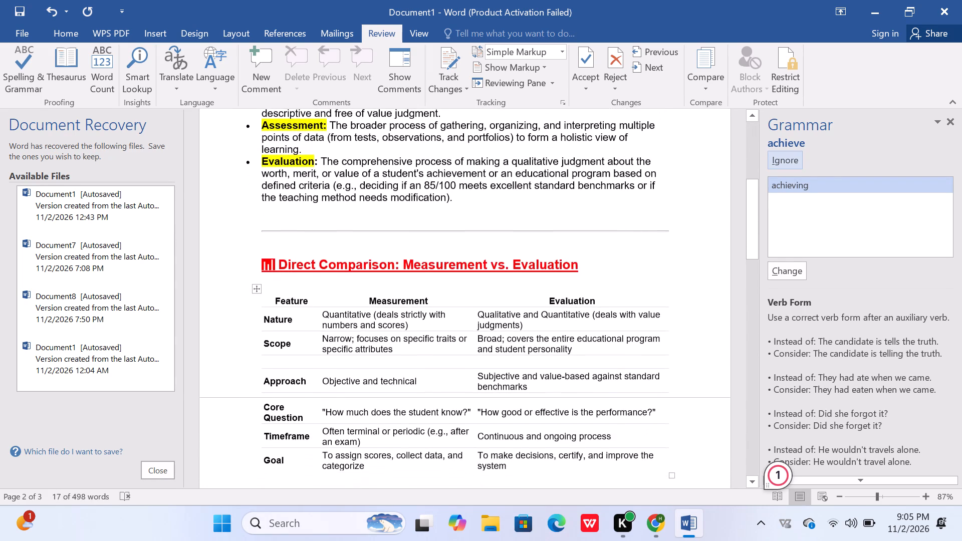
{"action": "scroll", "coordinate": [521, 295], "scroll_direction": "down", "scroll_amount": 10}
{"action": "scroll", "coordinate": [571, 261], "scroll_direction": "down", "scroll_amount": 5}
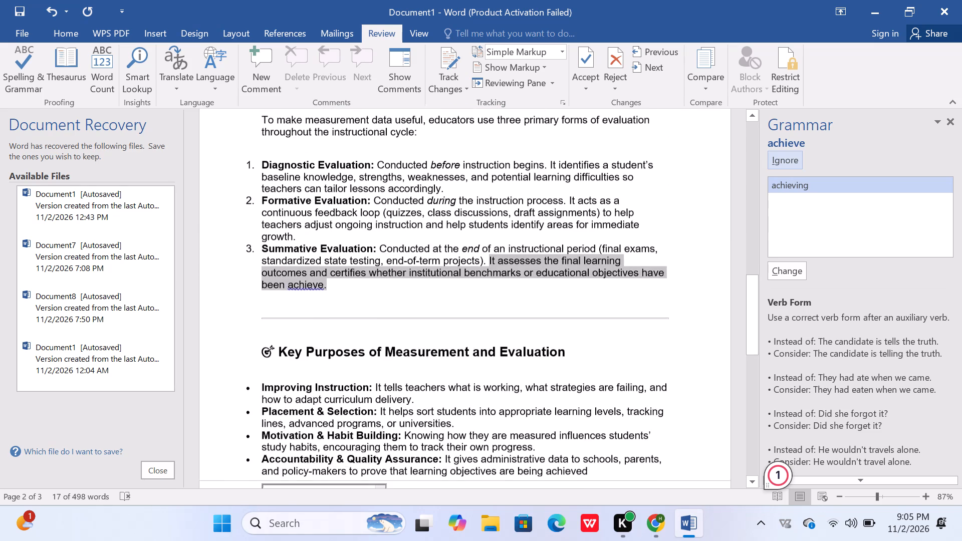
{"action": "scroll", "coordinate": [560, 308], "scroll_direction": "down", "scroll_amount": 15}
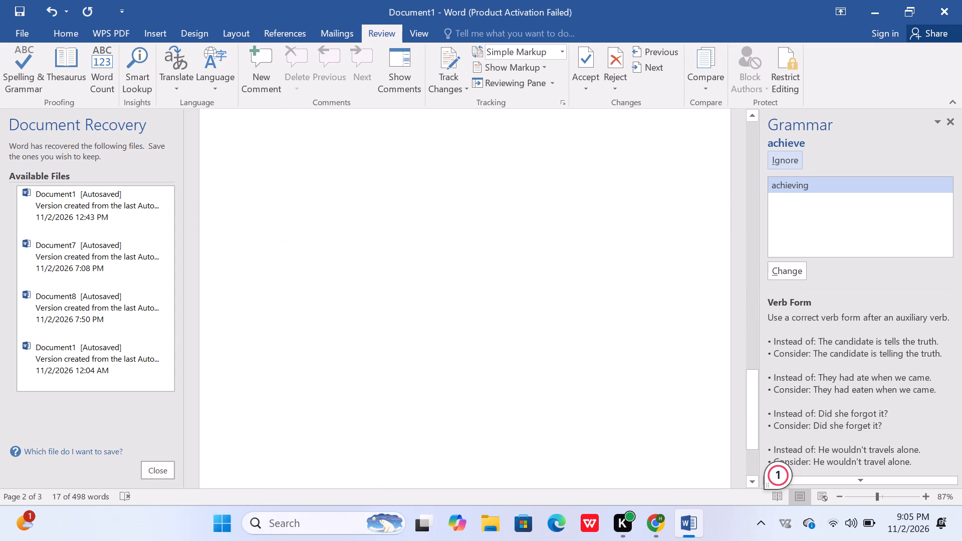
{"action": "scroll", "coordinate": [555, 297], "scroll_direction": "down", "scroll_amount": 4}
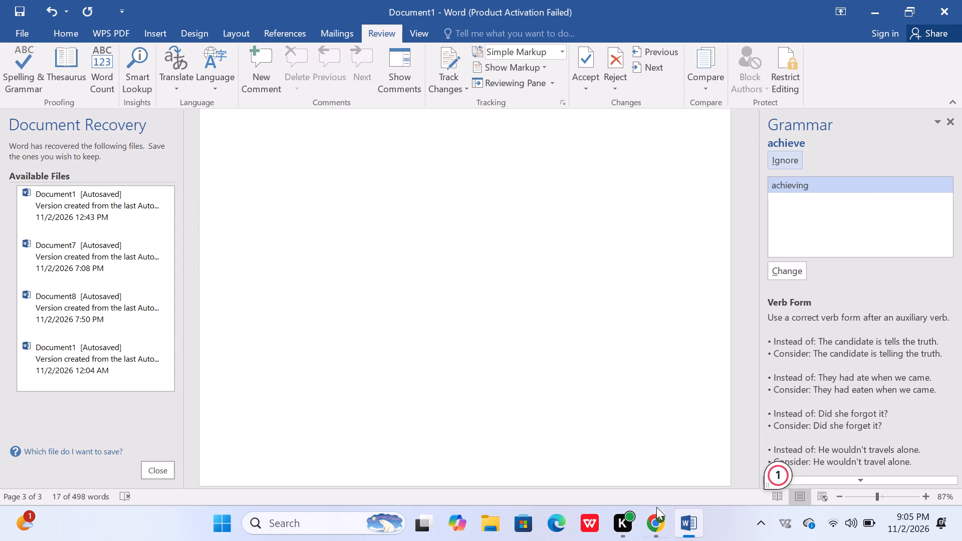